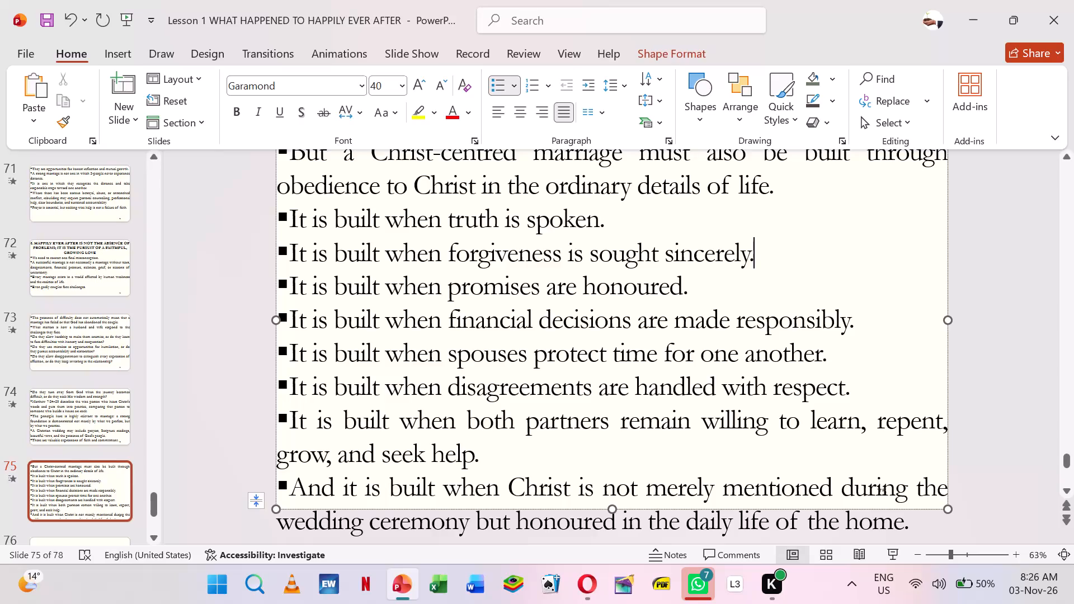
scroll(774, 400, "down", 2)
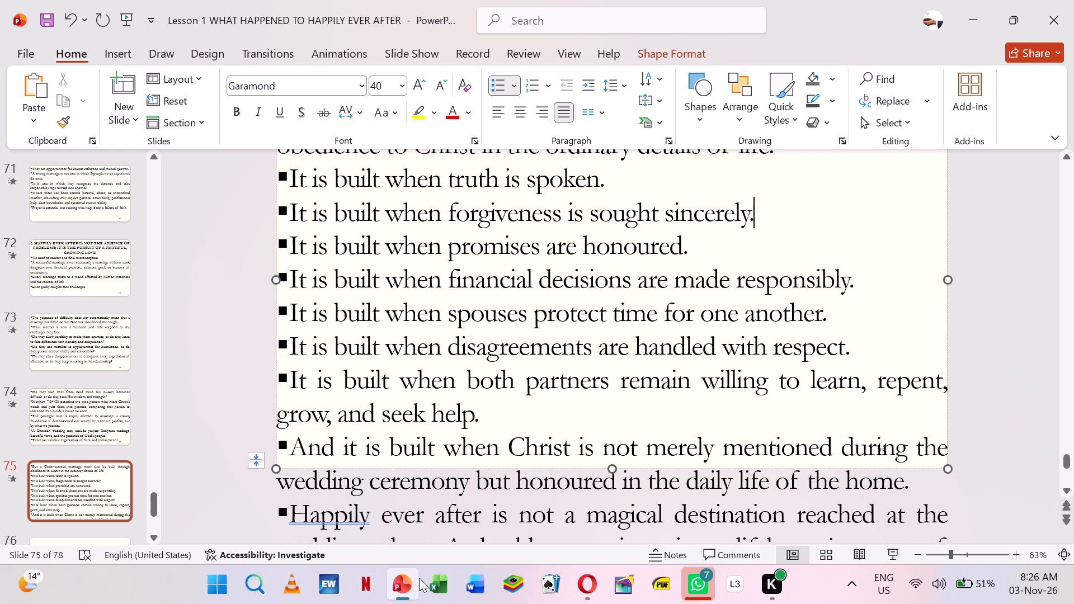
Switch to Excel and open the recent workbook 3RD TERM 2026 from the 2026 Fees Register folder.
left_click(444, 584)
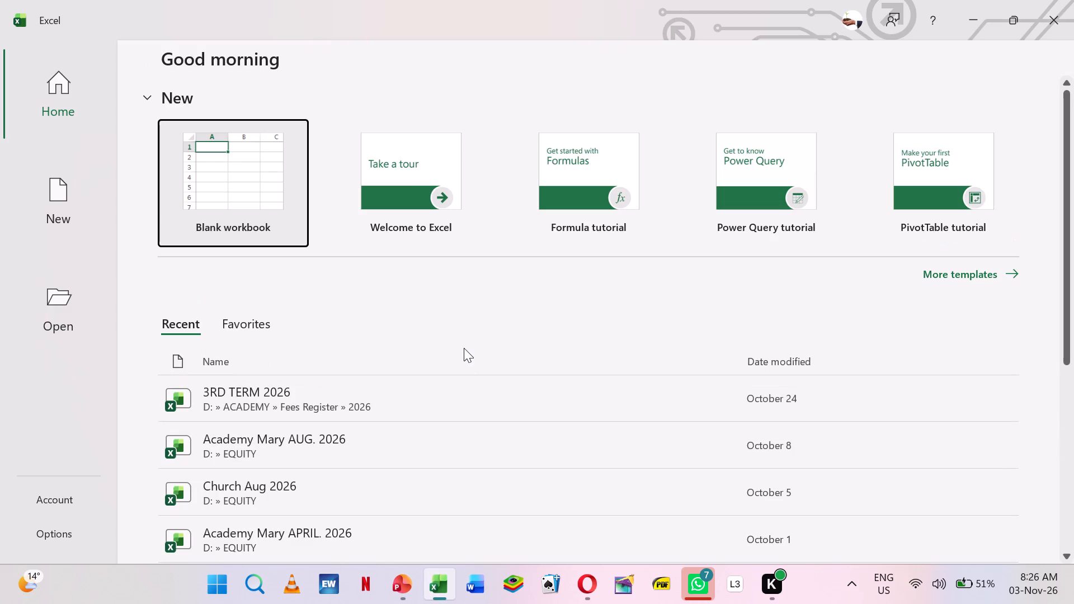
left_click(389, 405)
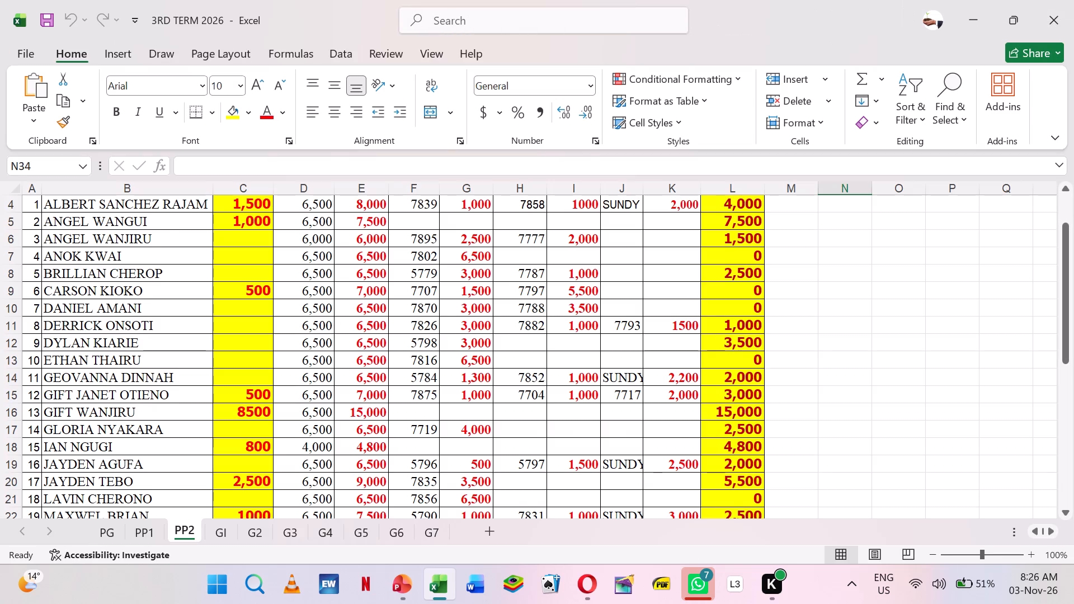
Examine the school fees records, instalments and balances on the PP2 and PG class sheets, down to their total rows.
scroll(683, 386, "down", 9)
scroll(683, 385, "up", 5)
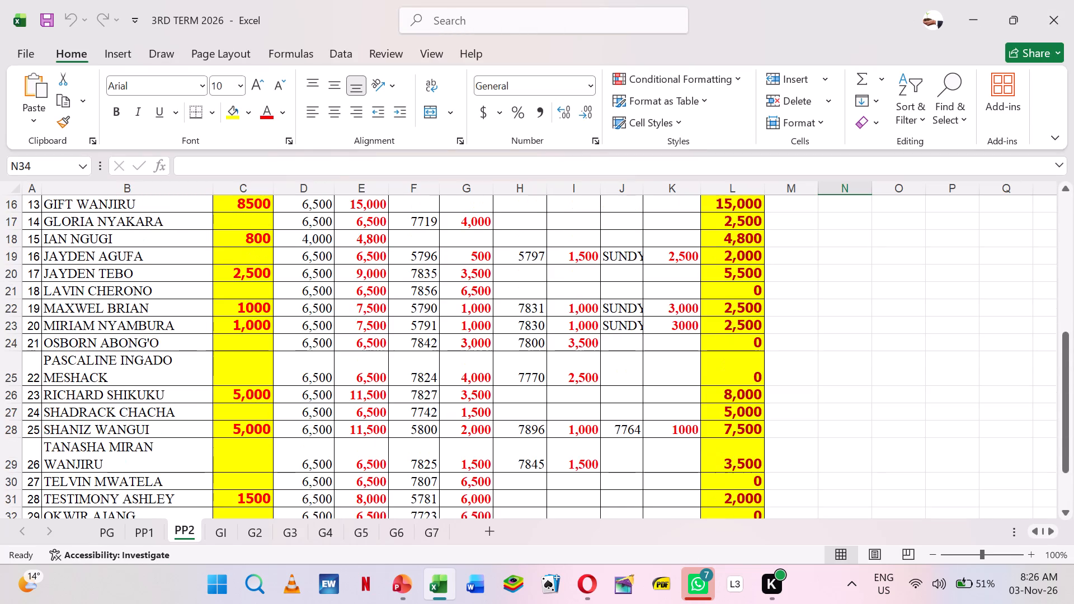
scroll(683, 385, "up", 11)
scroll(683, 385, "down", 8)
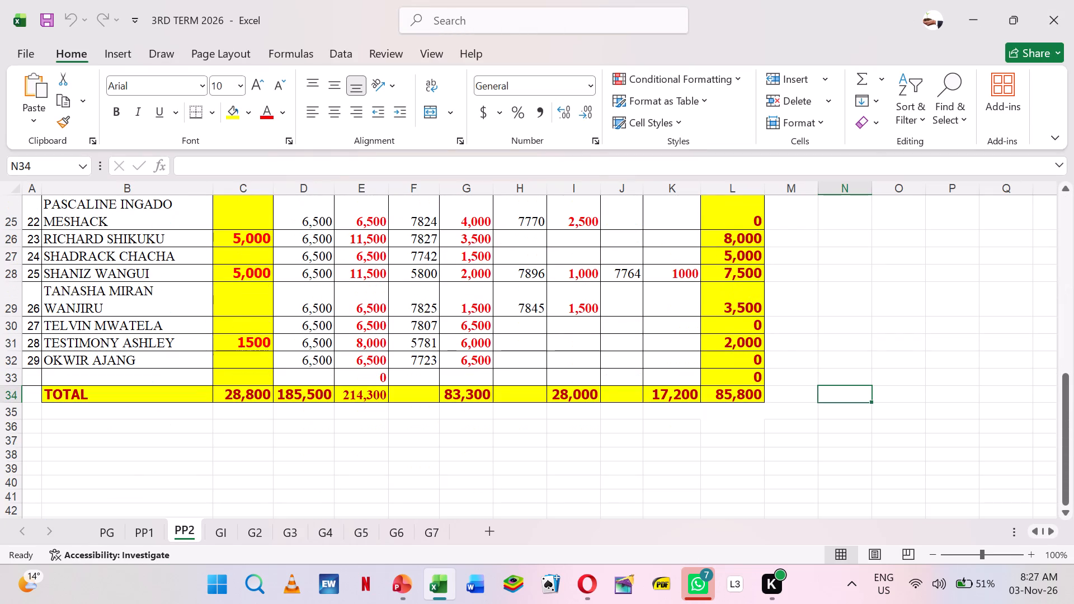
left_click(103, 531)
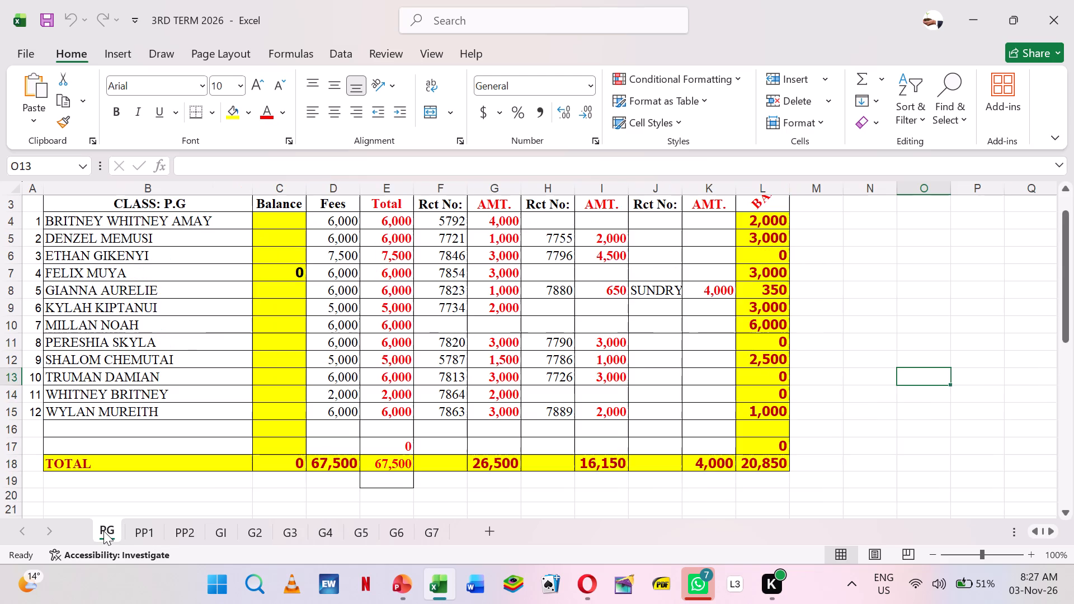
scroll(325, 452, "up", 5)
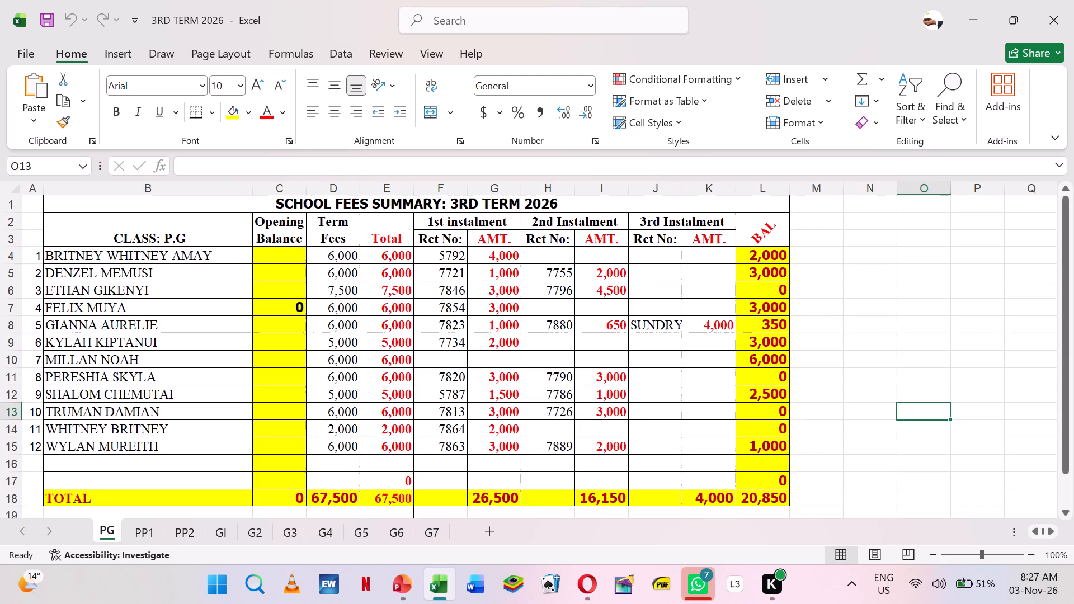
scroll(325, 452, "down", 3)
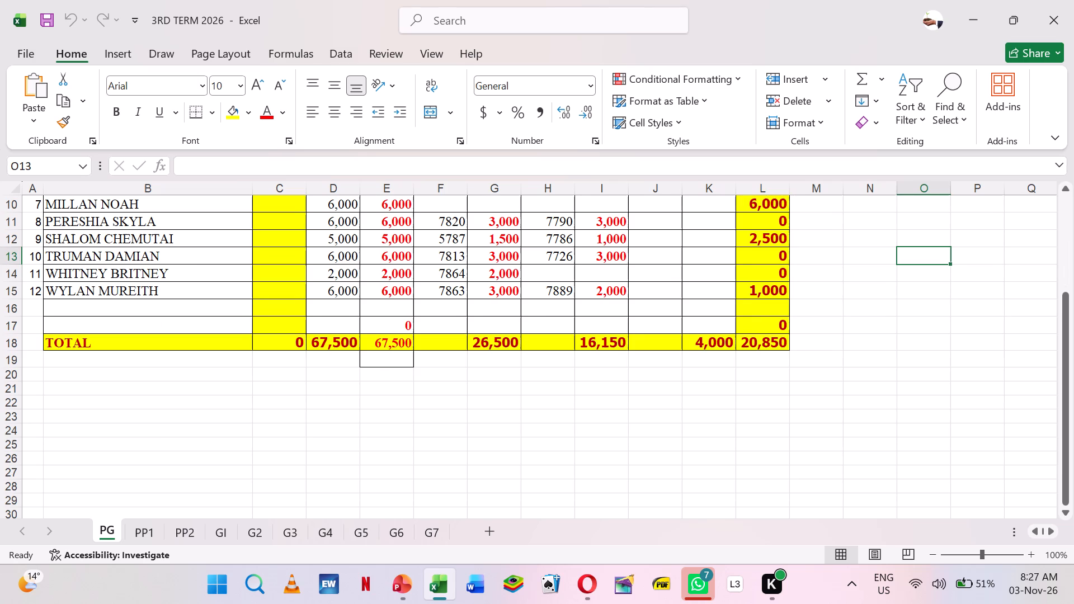
scroll(412, 368, "up", 5)
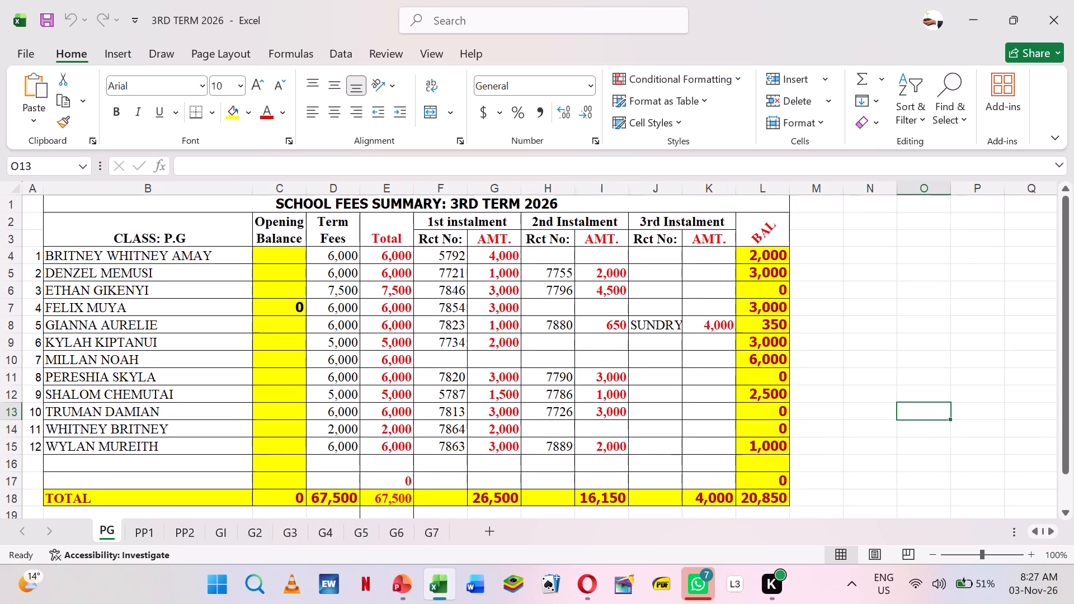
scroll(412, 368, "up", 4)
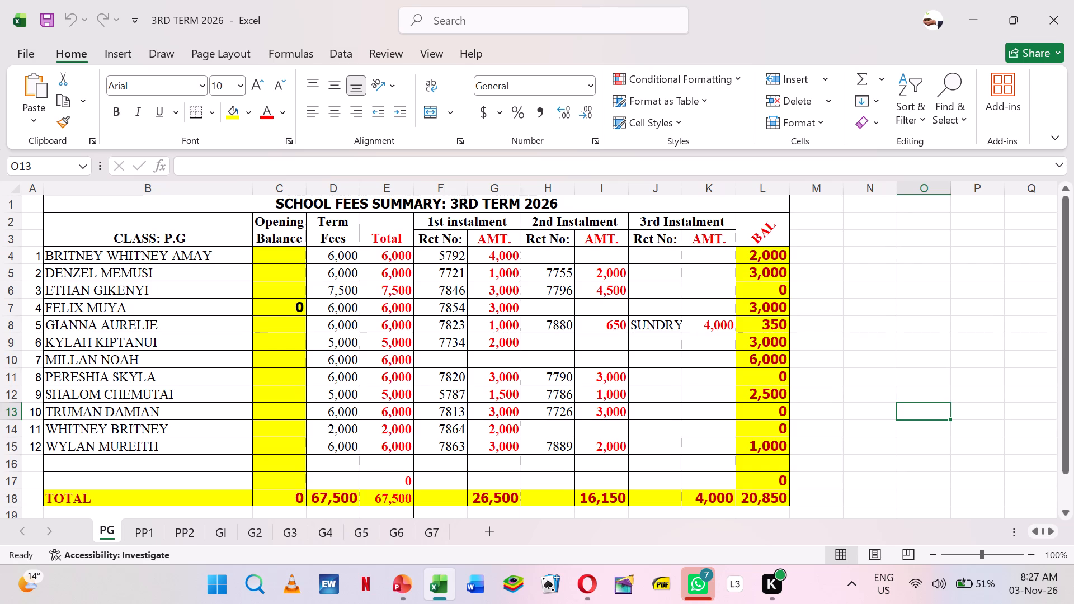
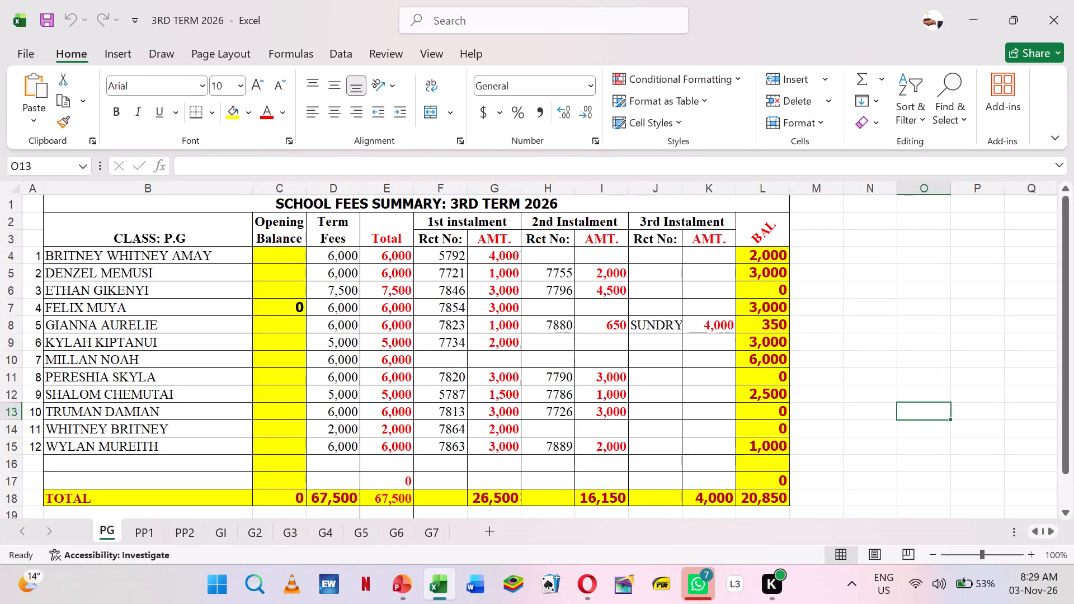
Look through the fees, instalments and balances on the class sheets that follow PG, one after another up to G7.
left_click(142, 520)
left_click(183, 538)
left_click(236, 542)
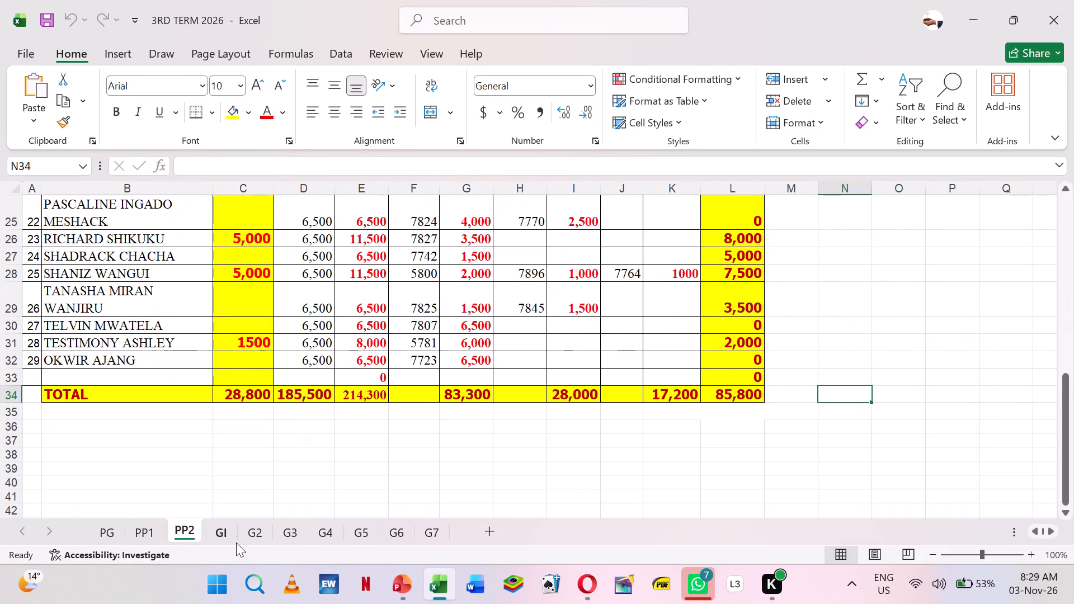
left_click(255, 534)
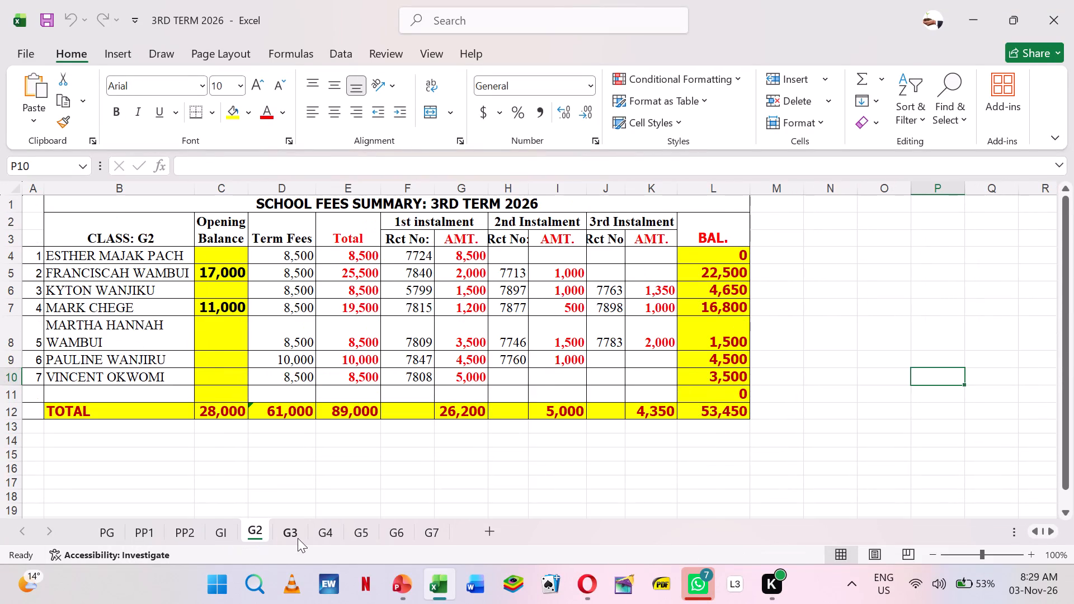
left_click(298, 538)
left_click(315, 537)
left_click(361, 533)
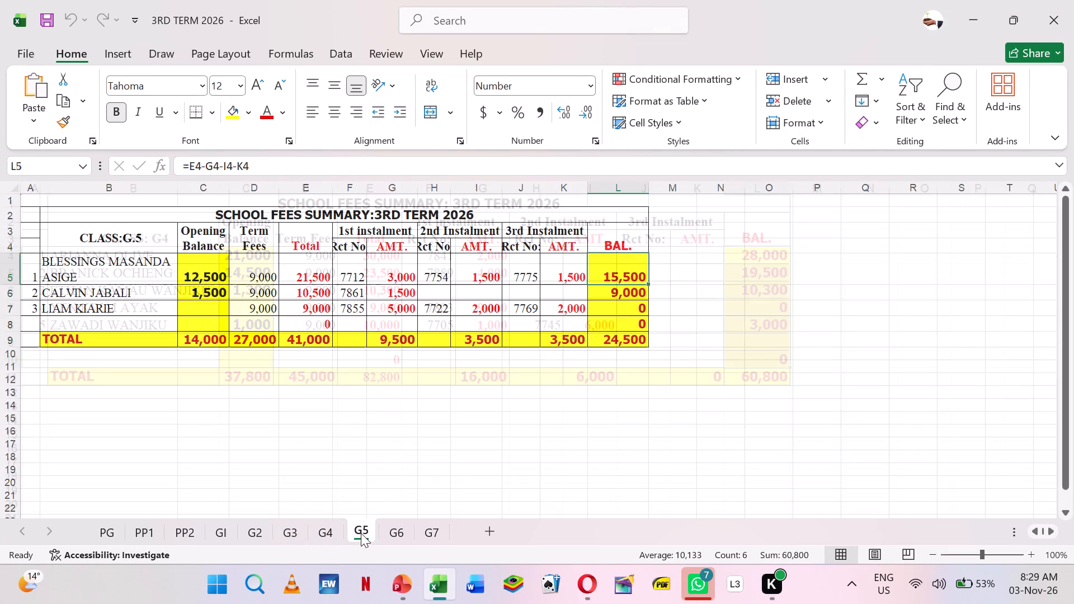
left_click(394, 531)
left_click(431, 531)
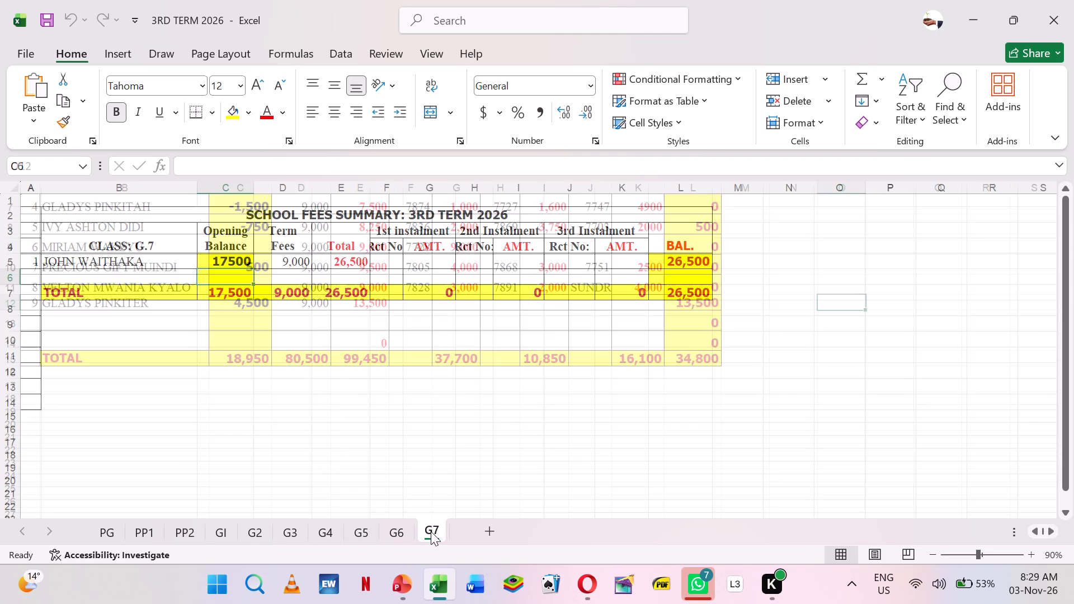
On the PP2 sheet, record a second instalment for pupil 9 in row 12: receipt number 6301, amount 1000.
left_click(112, 525)
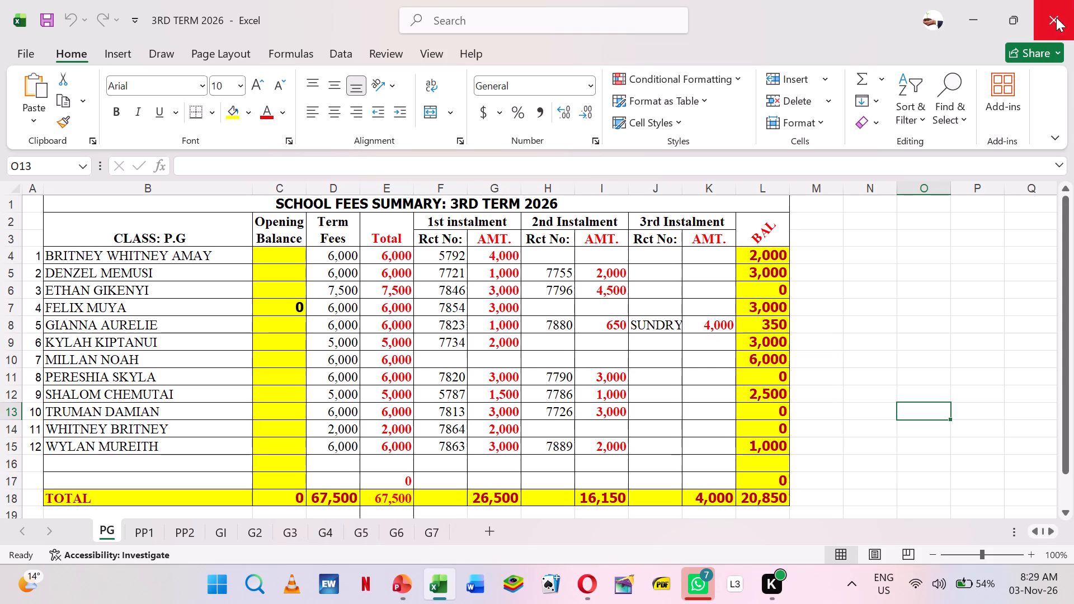
left_click(185, 532)
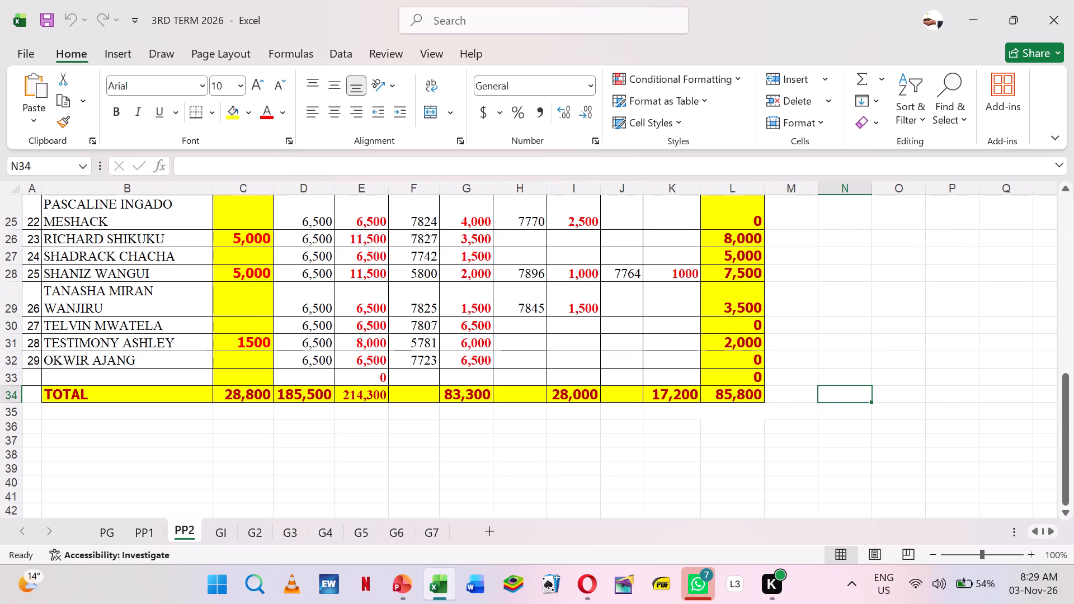
scroll(91, 326, "up", 5)
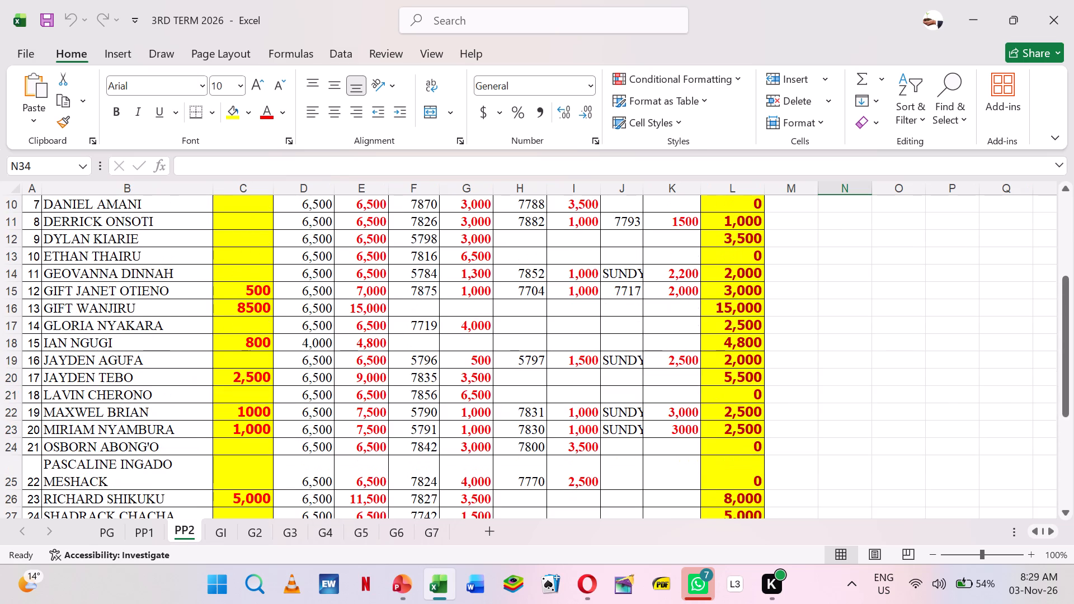
left_click(531, 240)
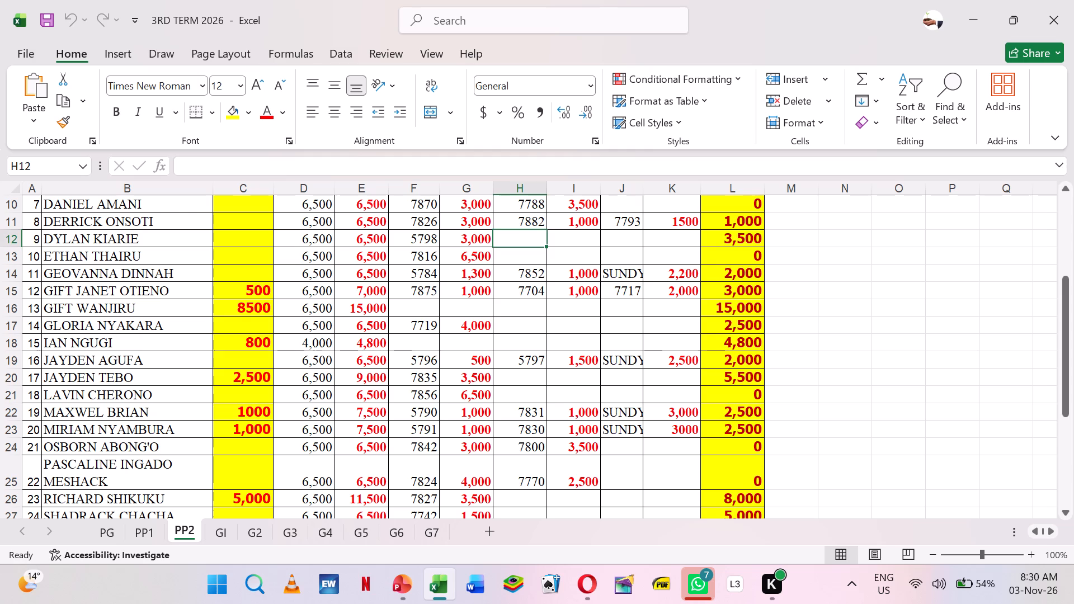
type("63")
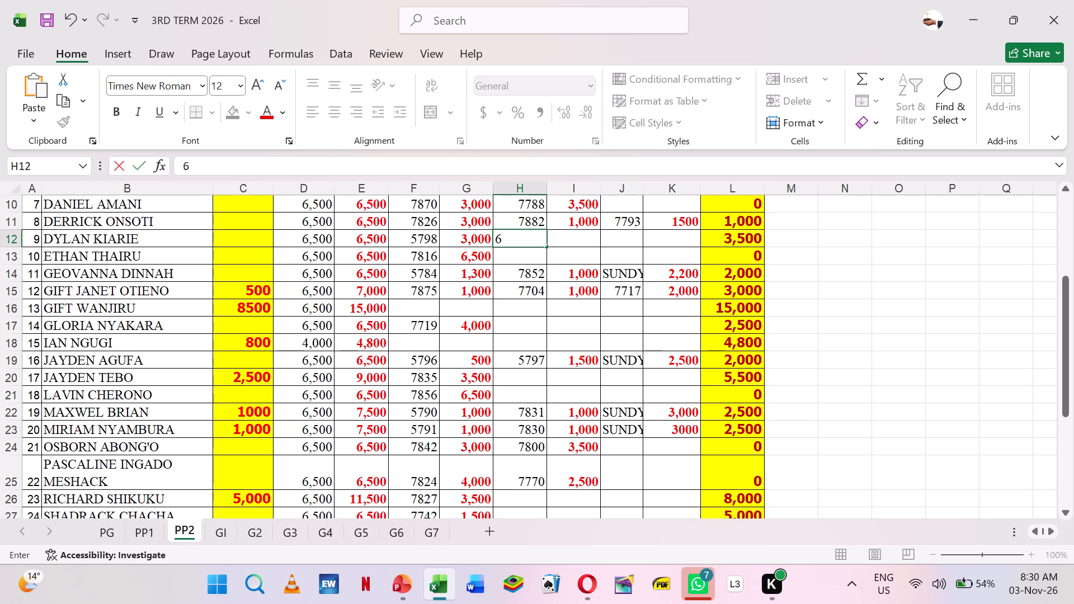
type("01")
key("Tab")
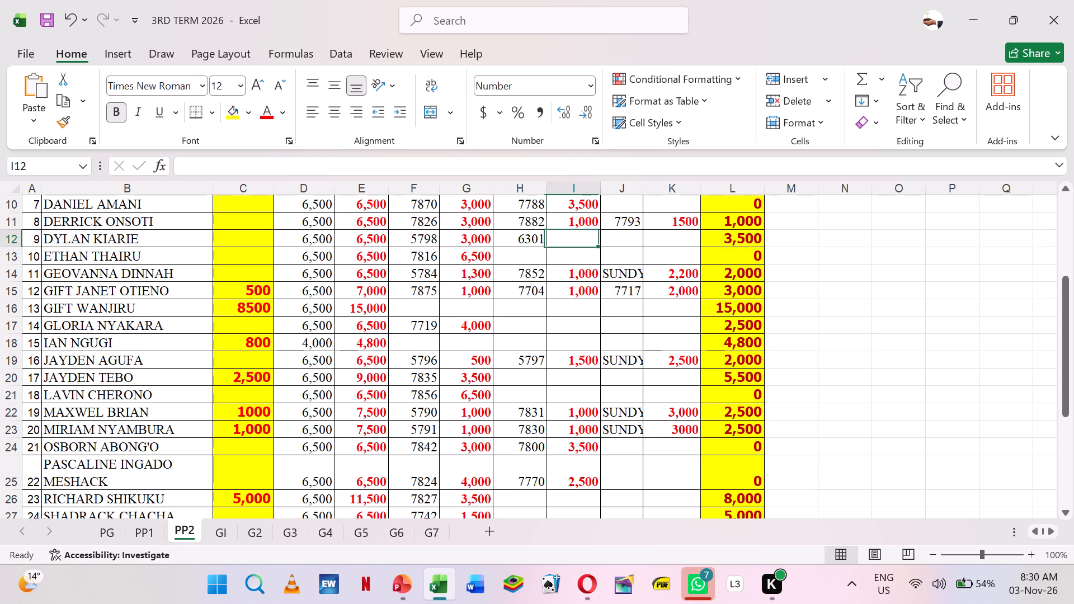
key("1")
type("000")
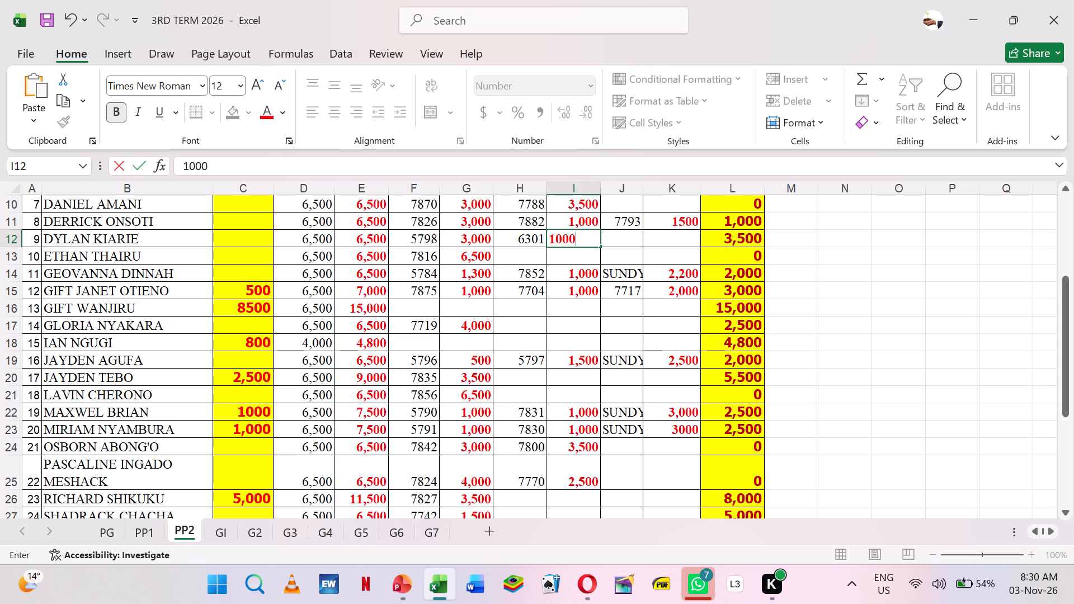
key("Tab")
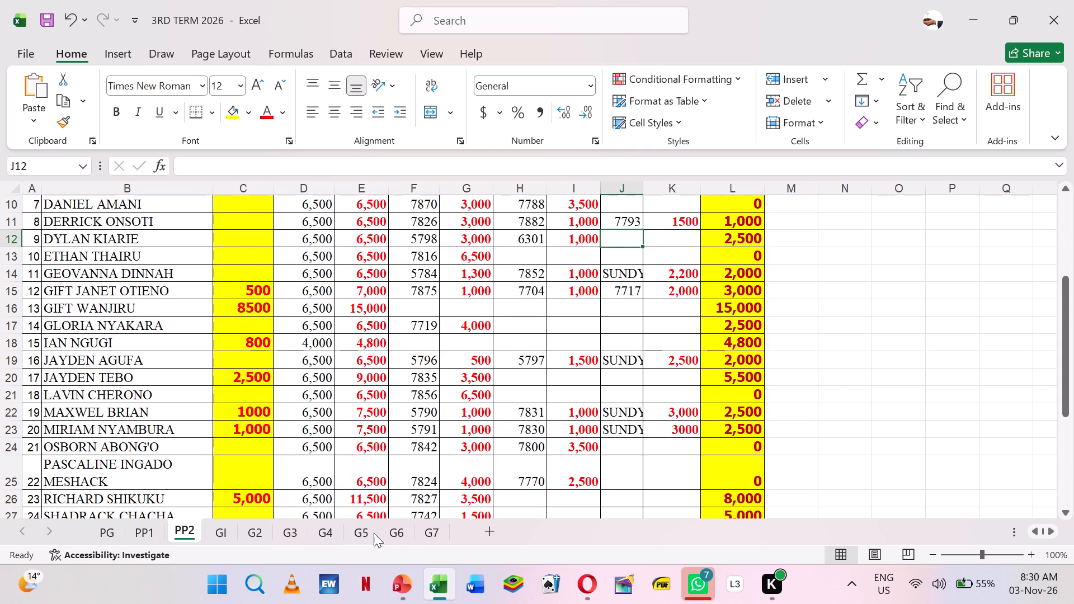
On the G5 sheet, record a second instalment for pupil 2 in row 6: receipt number 8301, amount 2000.
left_click(365, 531)
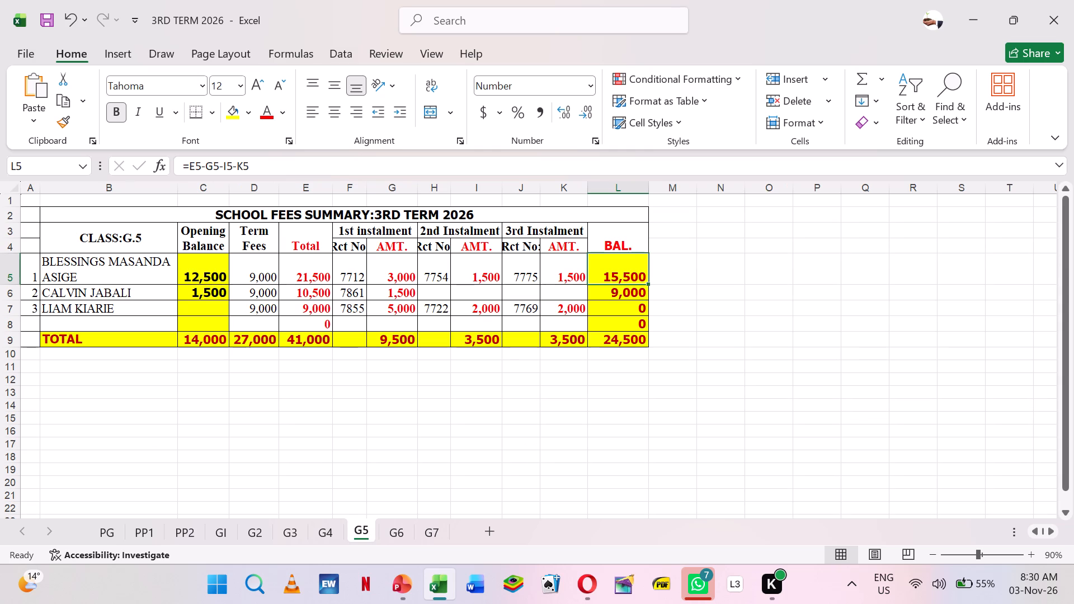
left_click(437, 289)
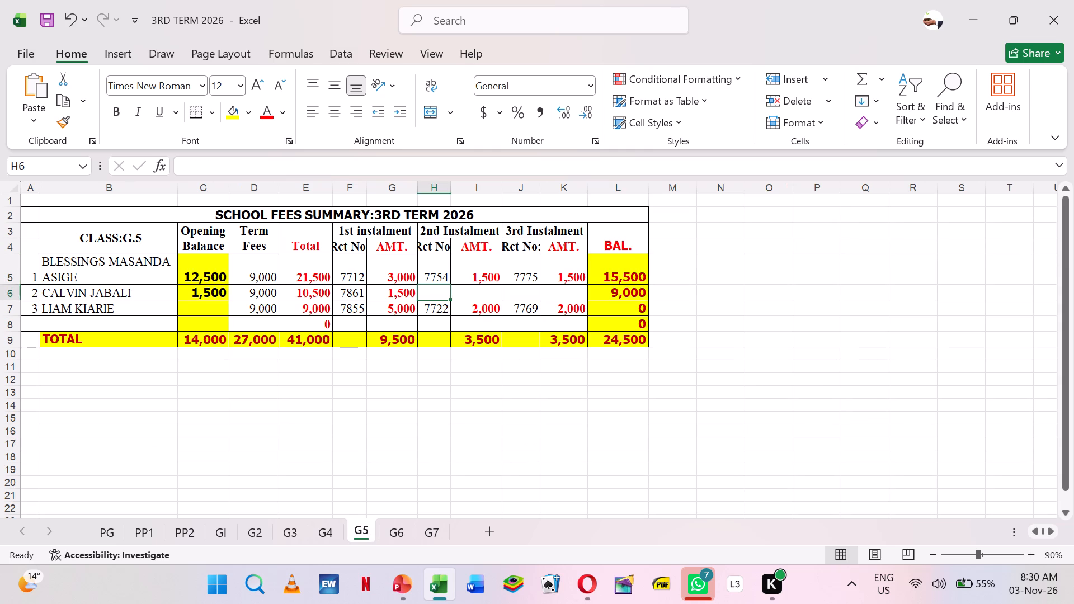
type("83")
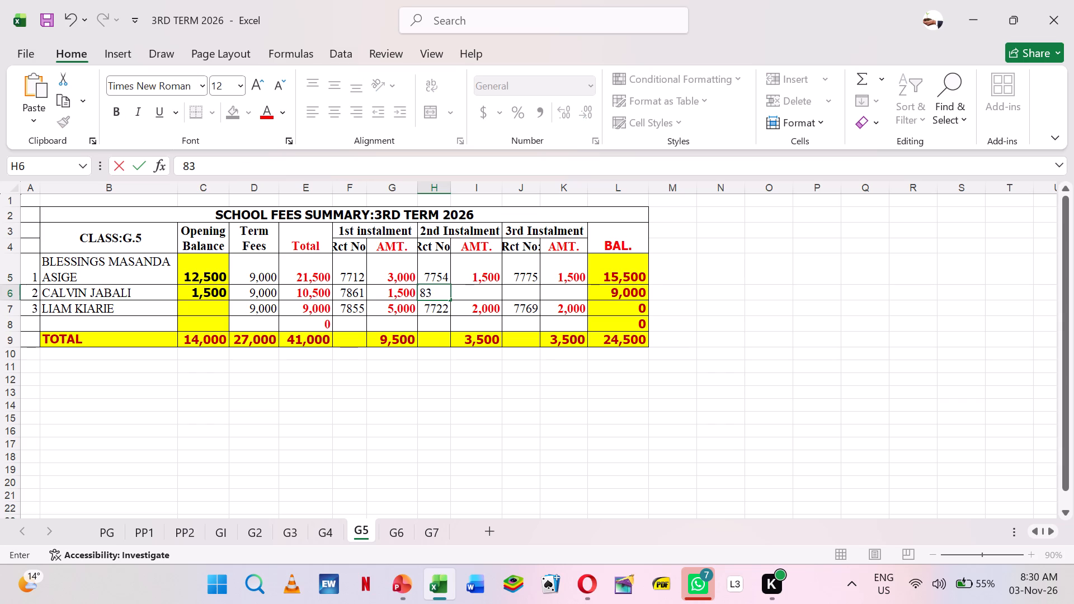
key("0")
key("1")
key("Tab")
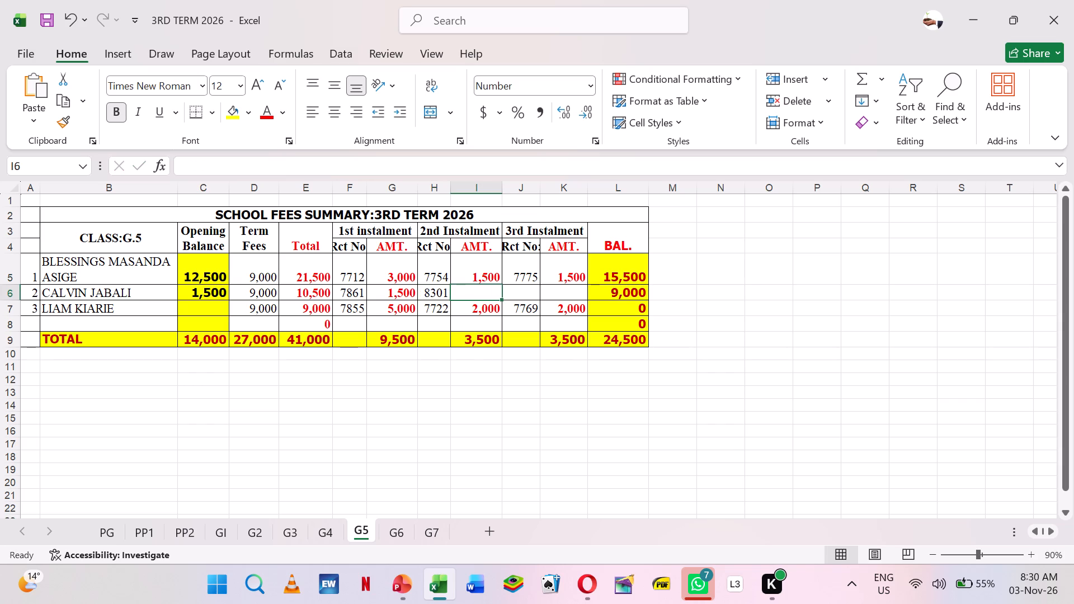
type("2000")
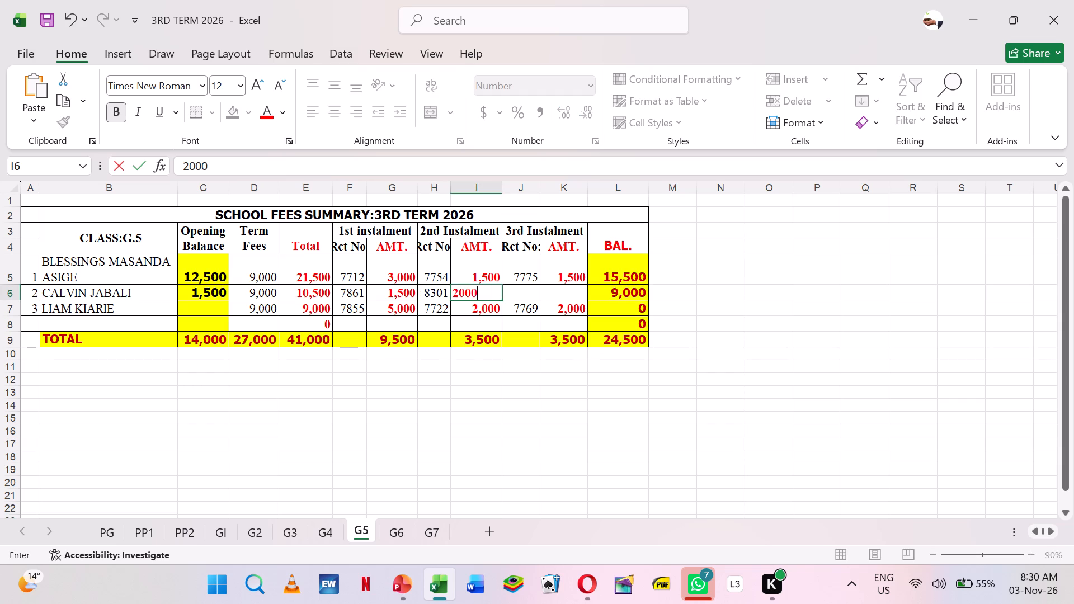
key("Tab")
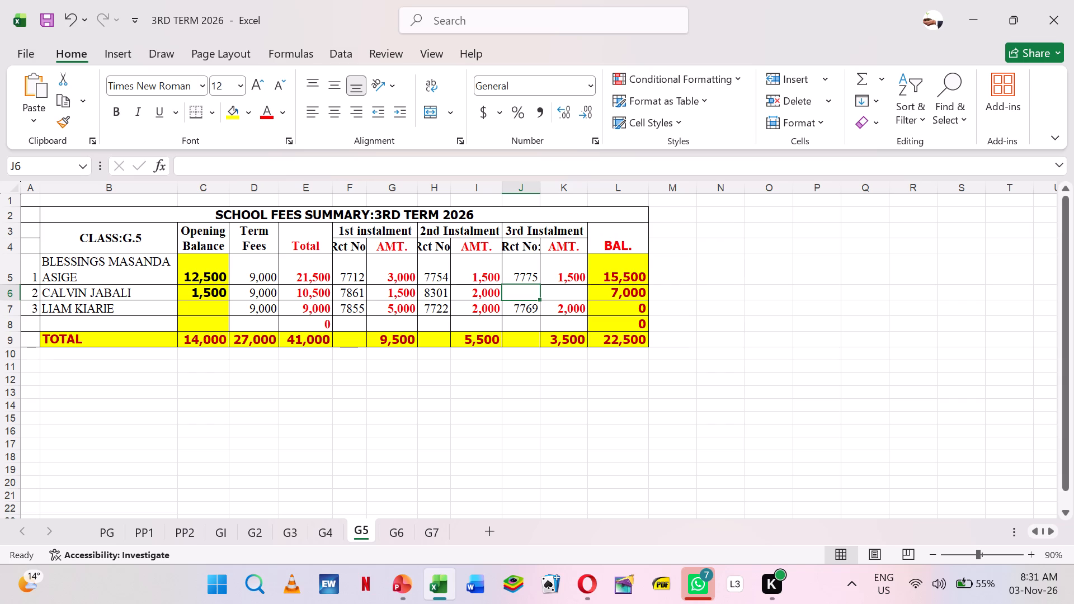
On the PP2 sheet, set the third instalment amount for pupil 16 in row 19 to 3500.
left_click(181, 536)
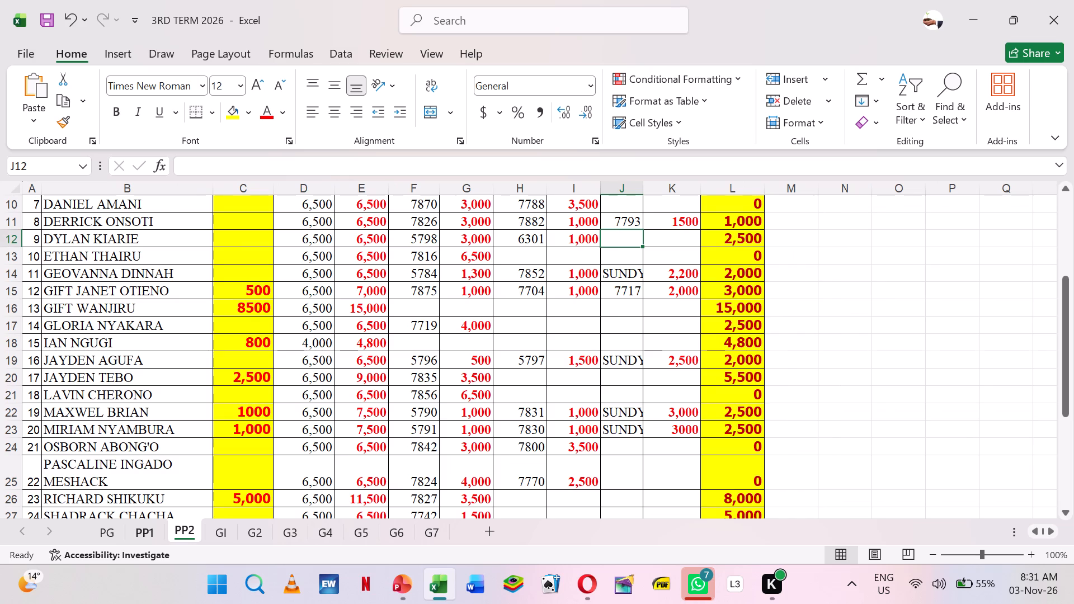
left_click(676, 360)
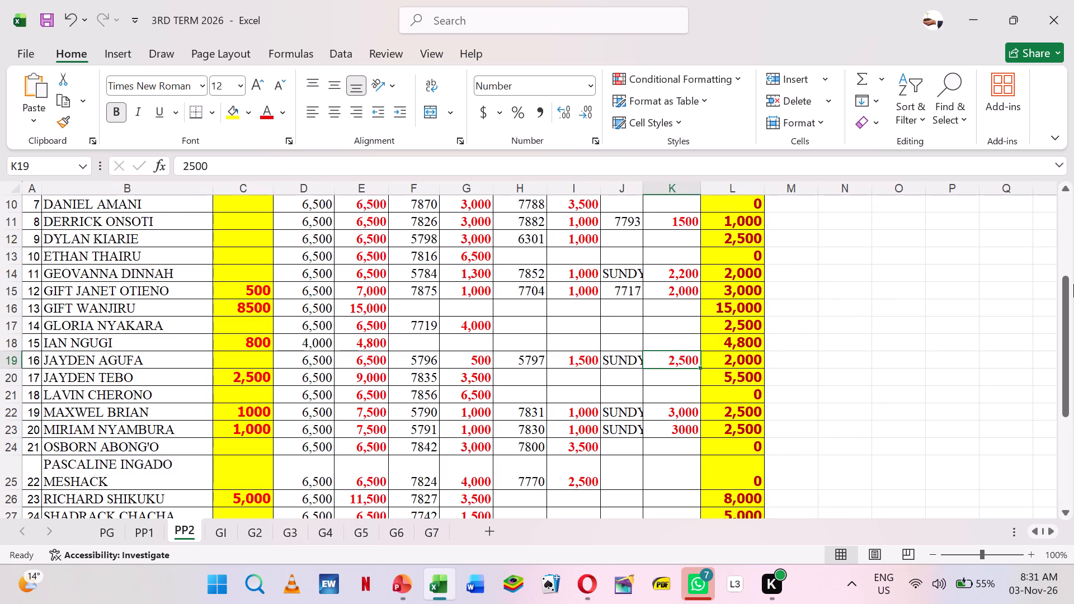
type("3500")
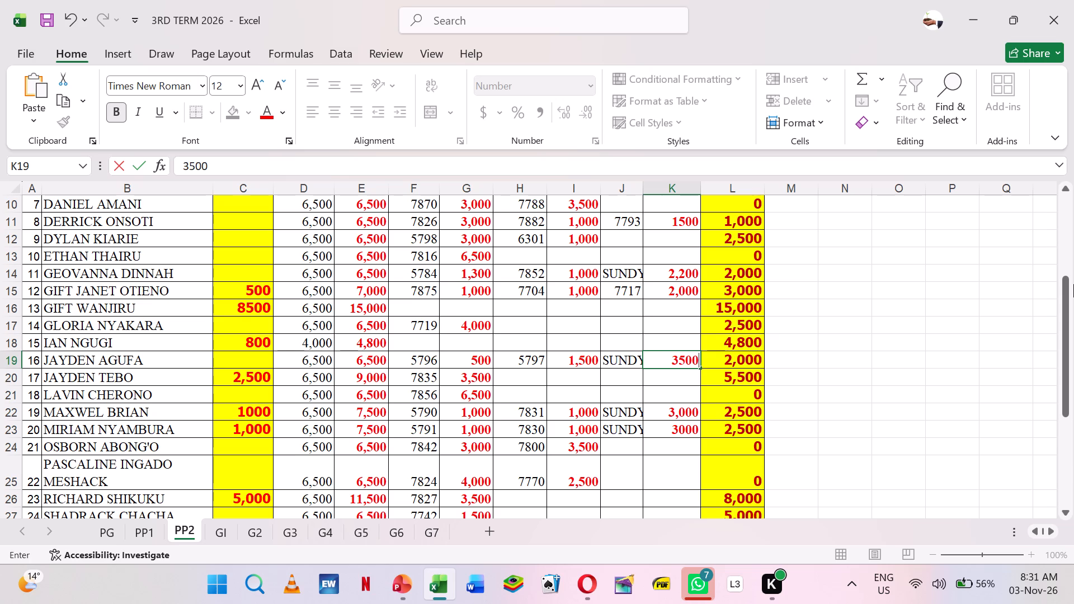
key("Tab")
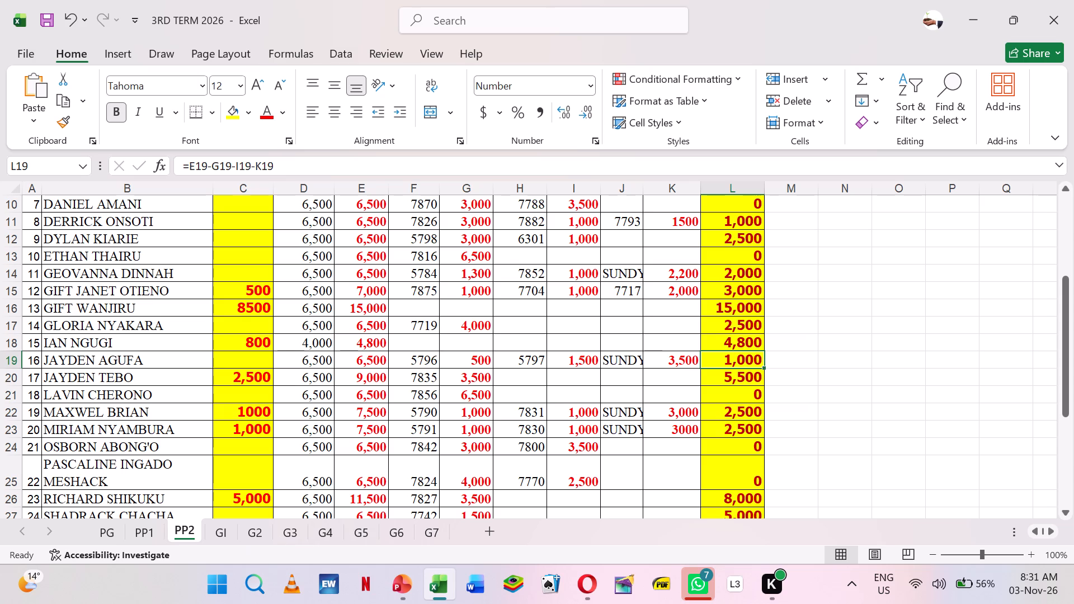
On the G1 sheet, change pupil 5's third instalment in row 8 to receipt SUNDRY and amount 2000.
left_click(222, 537)
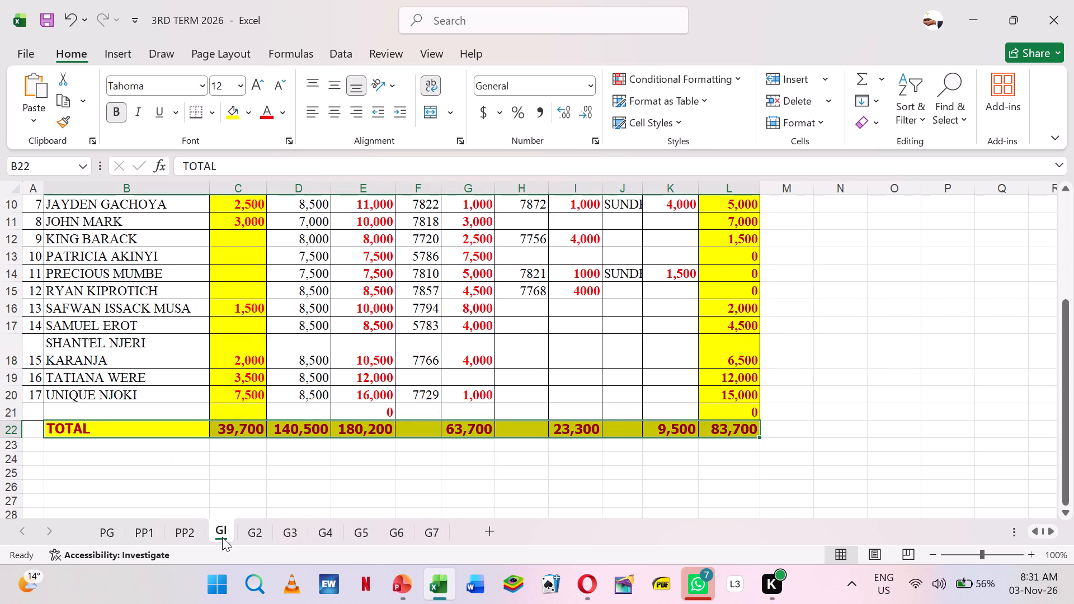
scroll(95, 342, "up", 2)
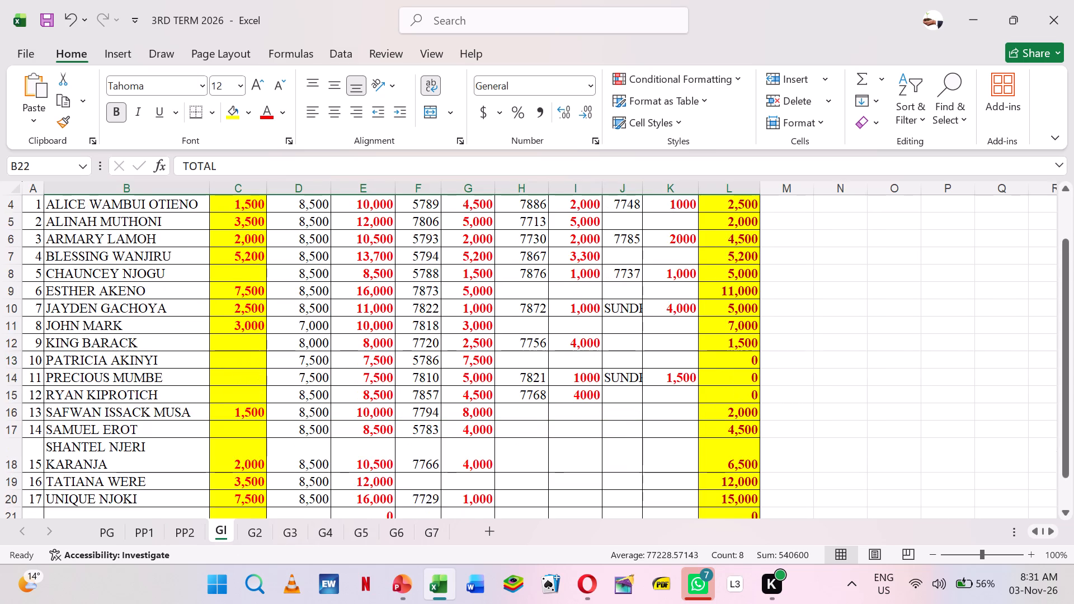
scroll(95, 342, "up", 1)
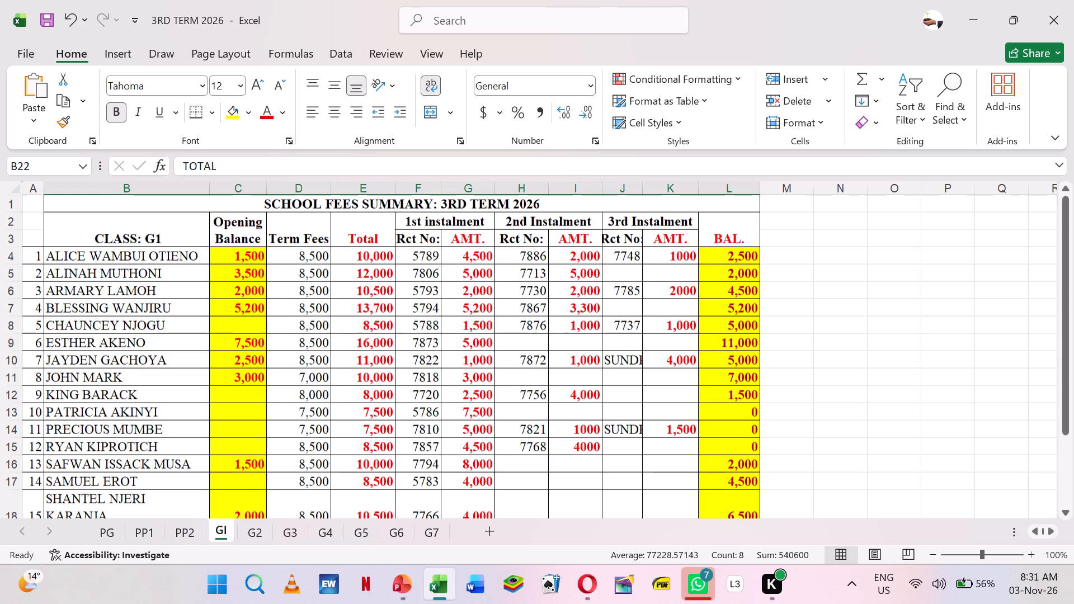
left_click(623, 322)
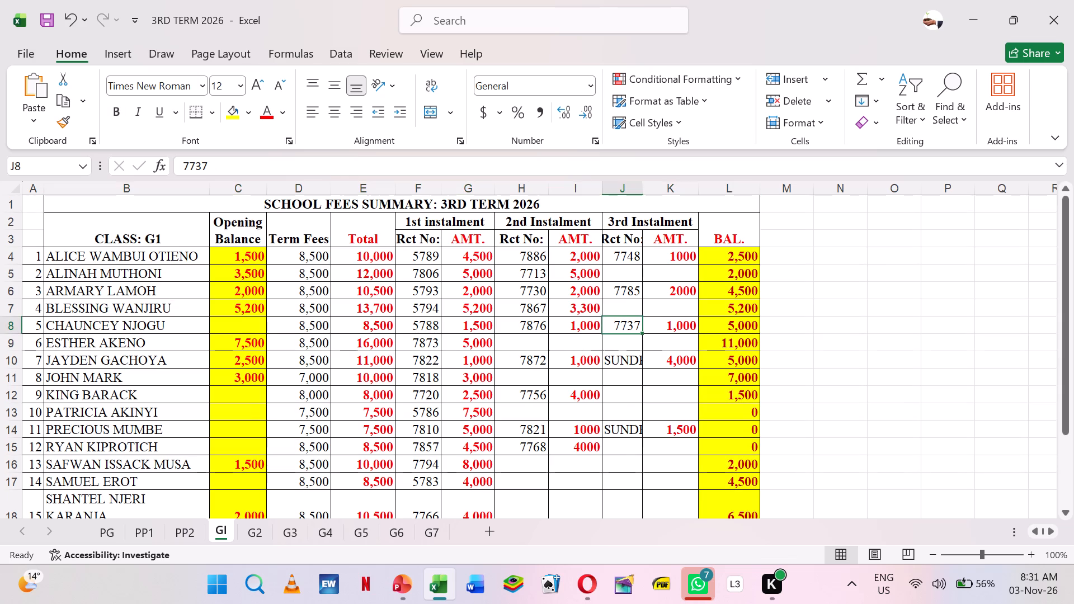
key("s")
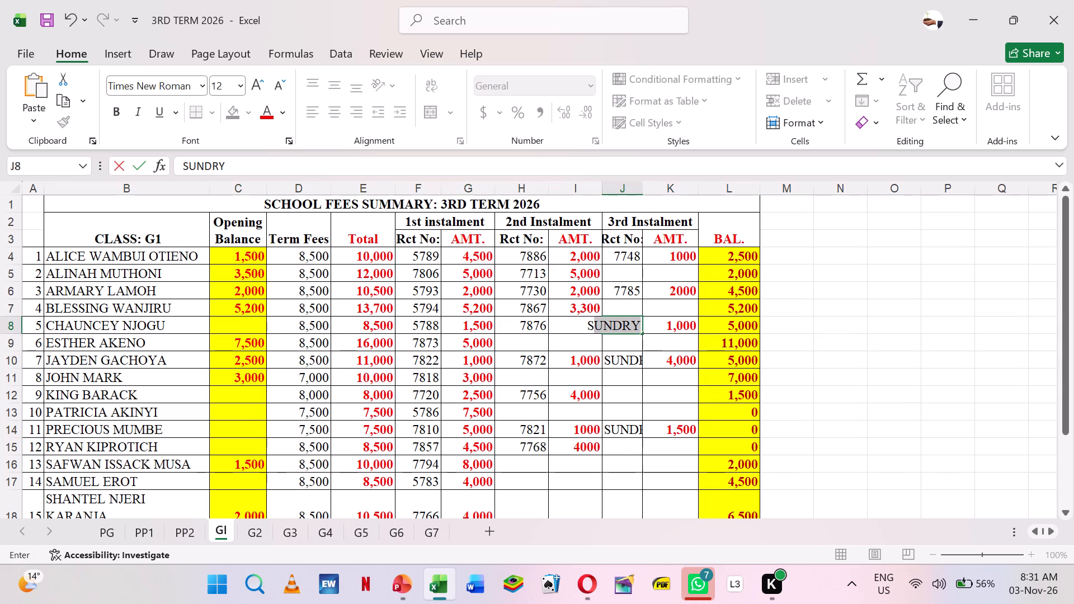
key("Tab")
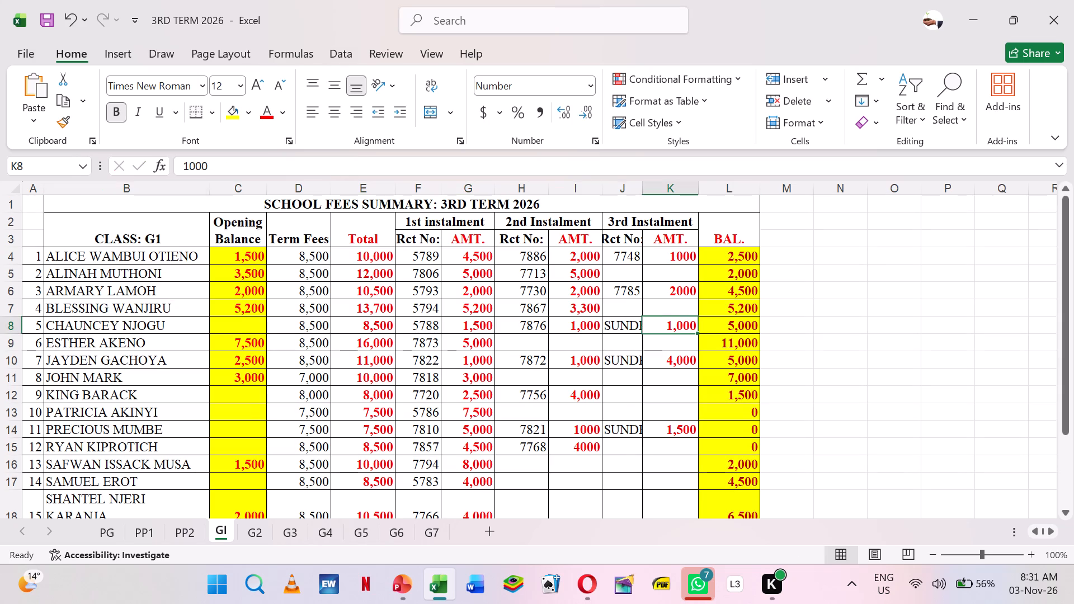
key("2")
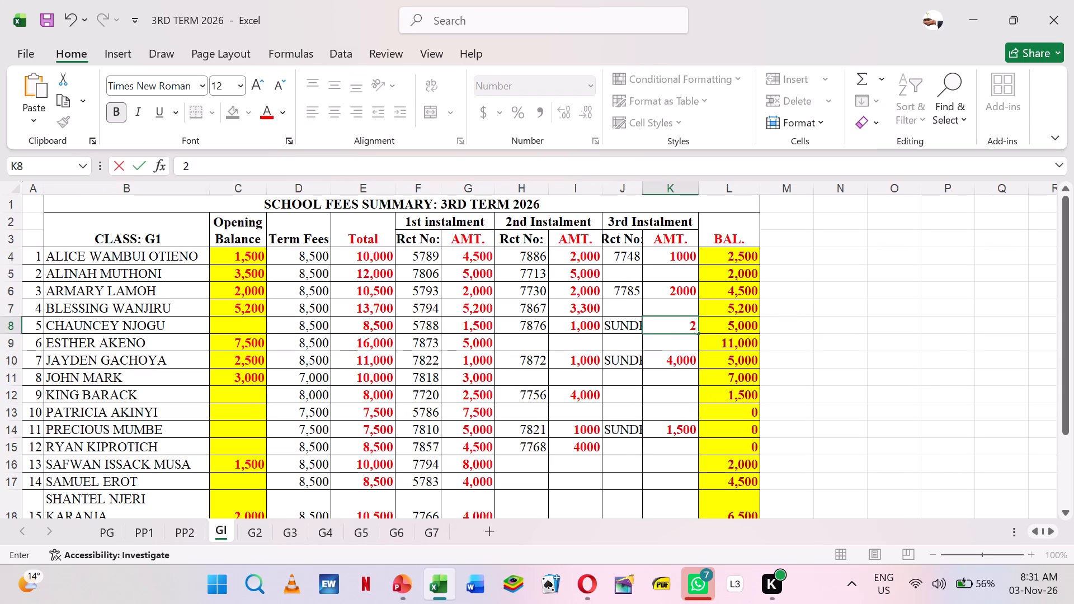
type("000")
key("Tab")
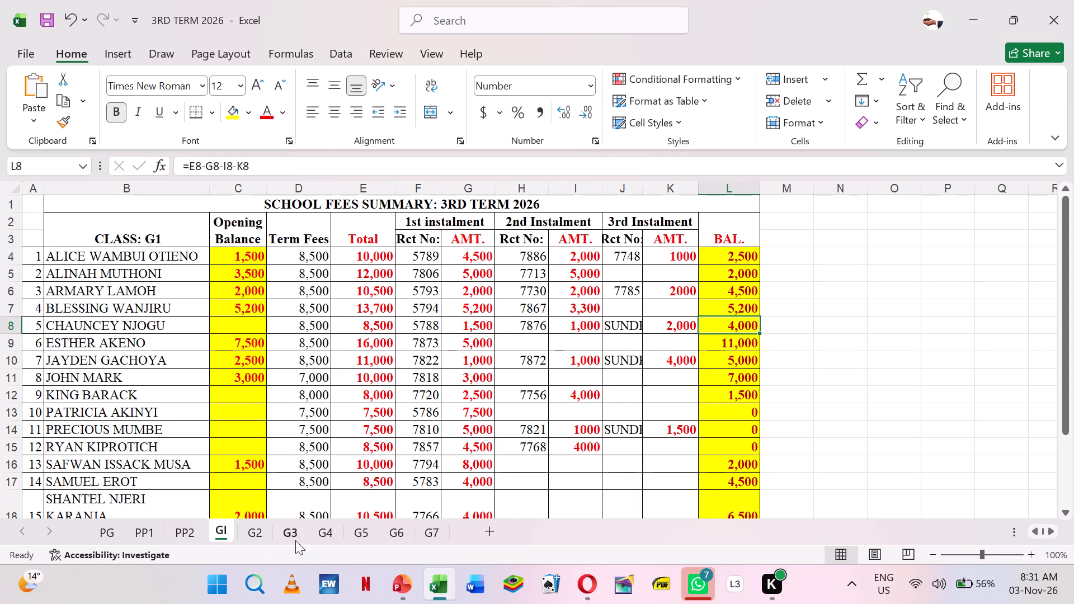
On the G4 sheet, record a third instalment for pupil 5 in row 8: receipt number 8305, amount 3000.
left_click(332, 537)
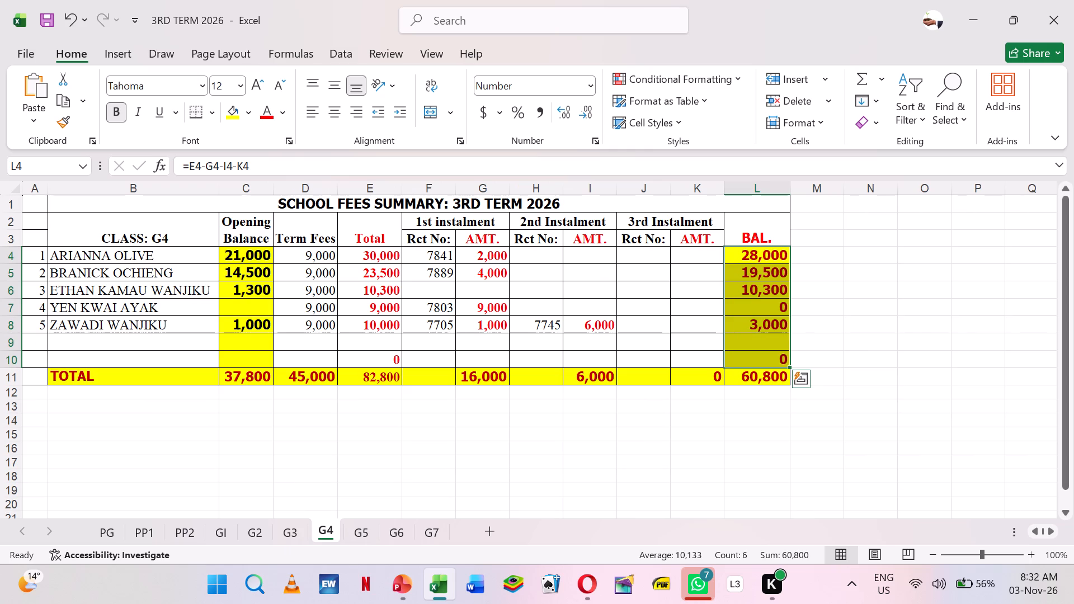
left_click(644, 324)
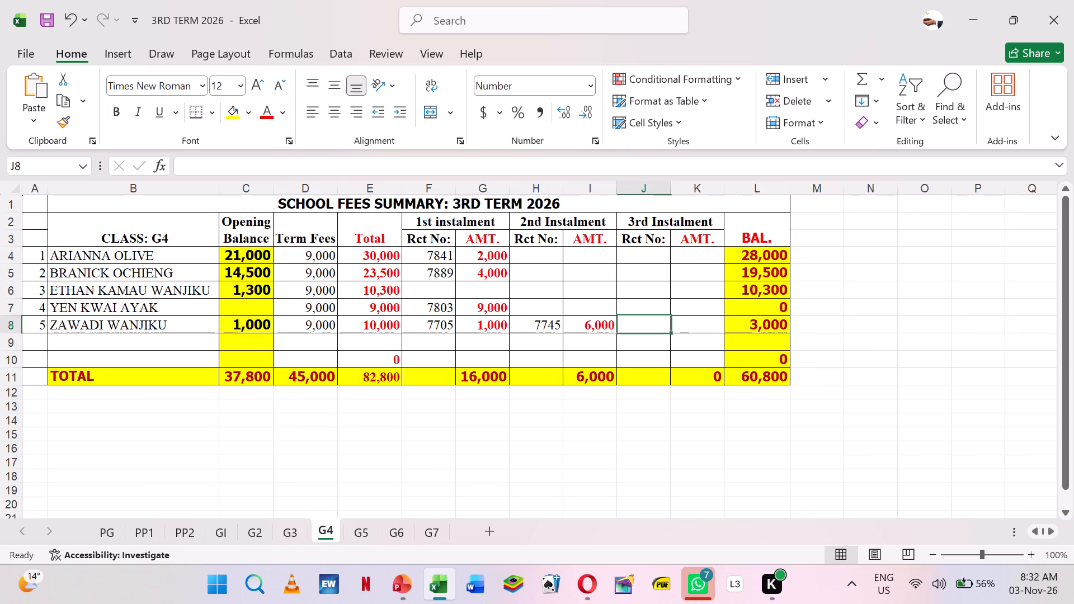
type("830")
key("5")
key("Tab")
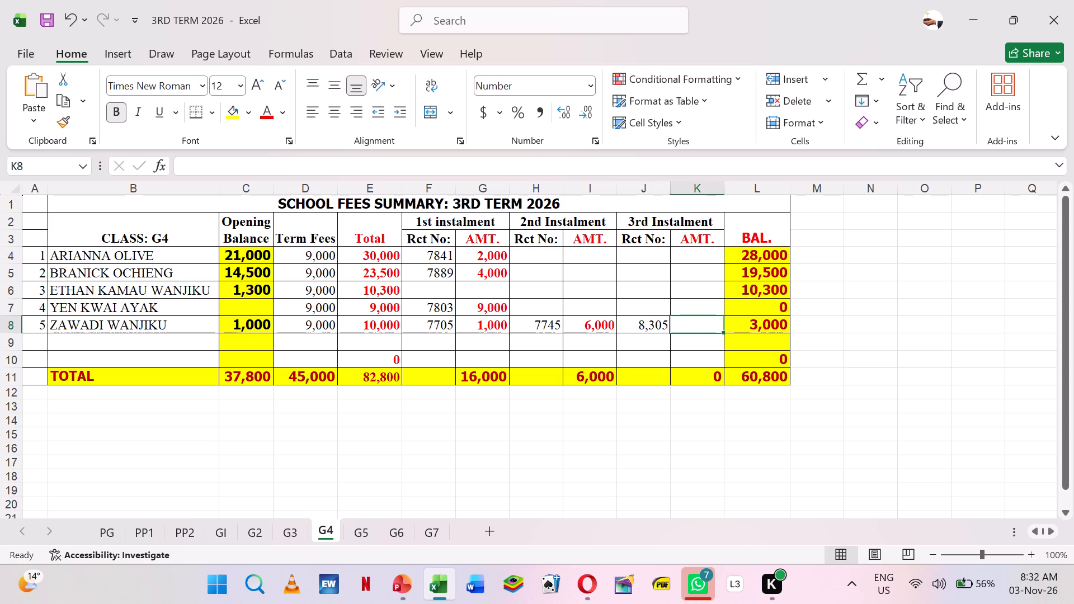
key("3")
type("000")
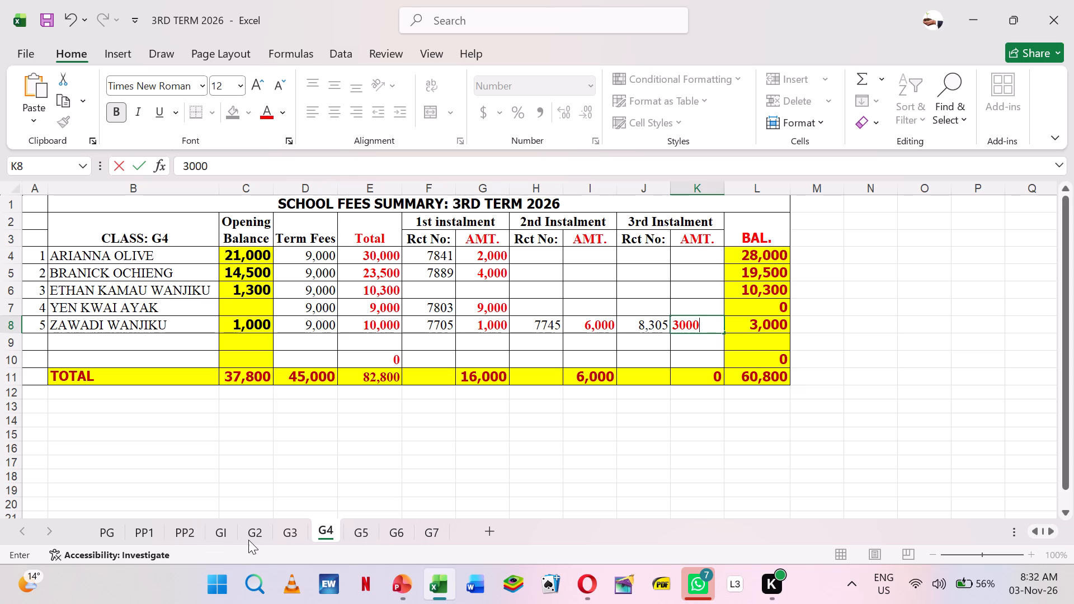
On the PP1 sheet, record a second instalment for pupil 27 in row 30: receipt number 8306, amount 2000.
left_click(139, 541)
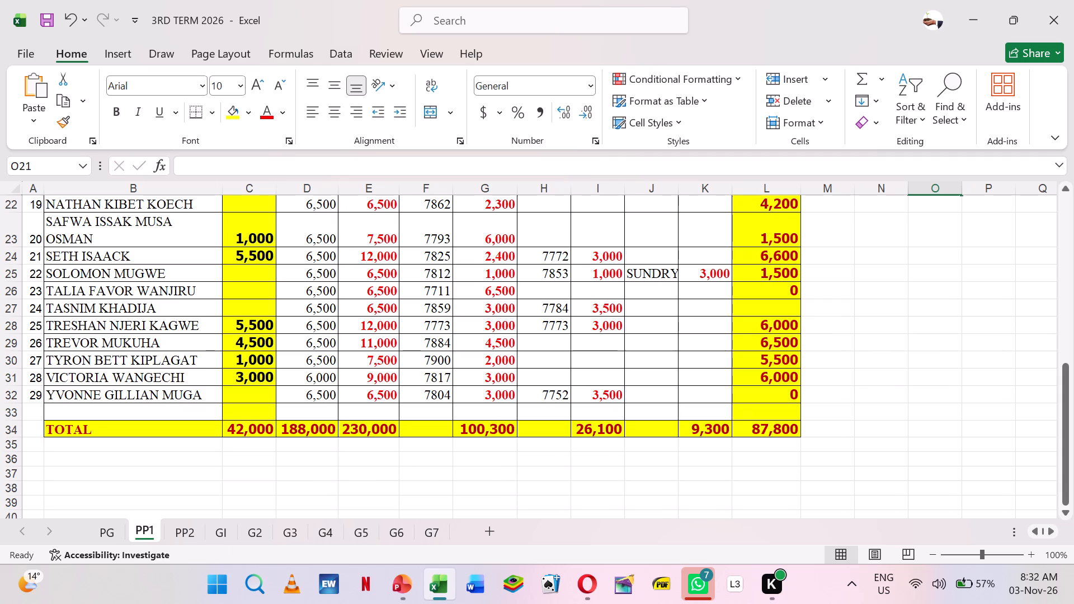
scroll(187, 364, "up", 2)
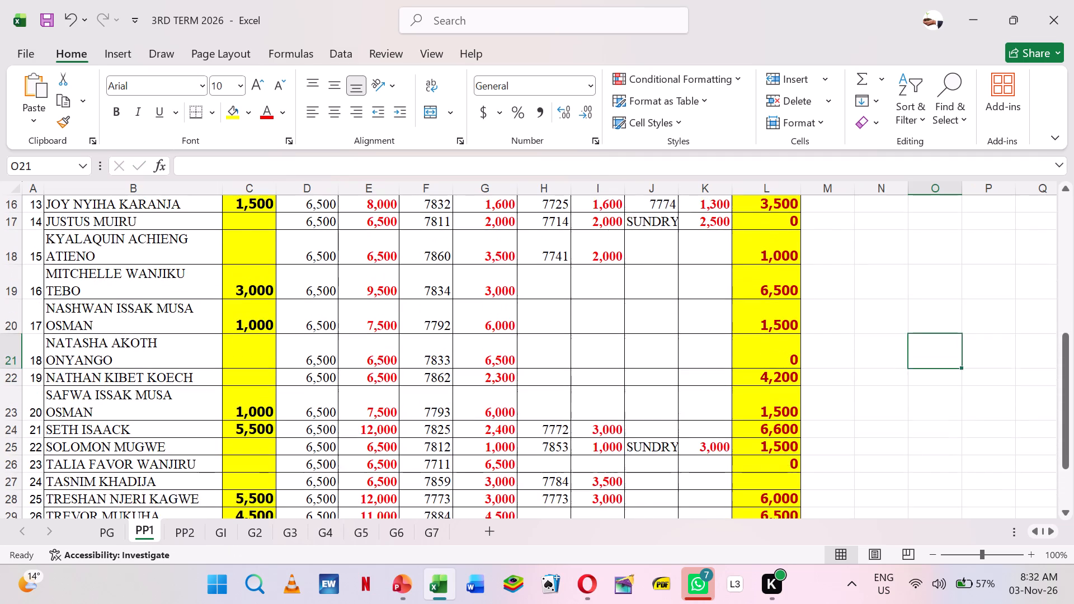
scroll(188, 364, "up", 4)
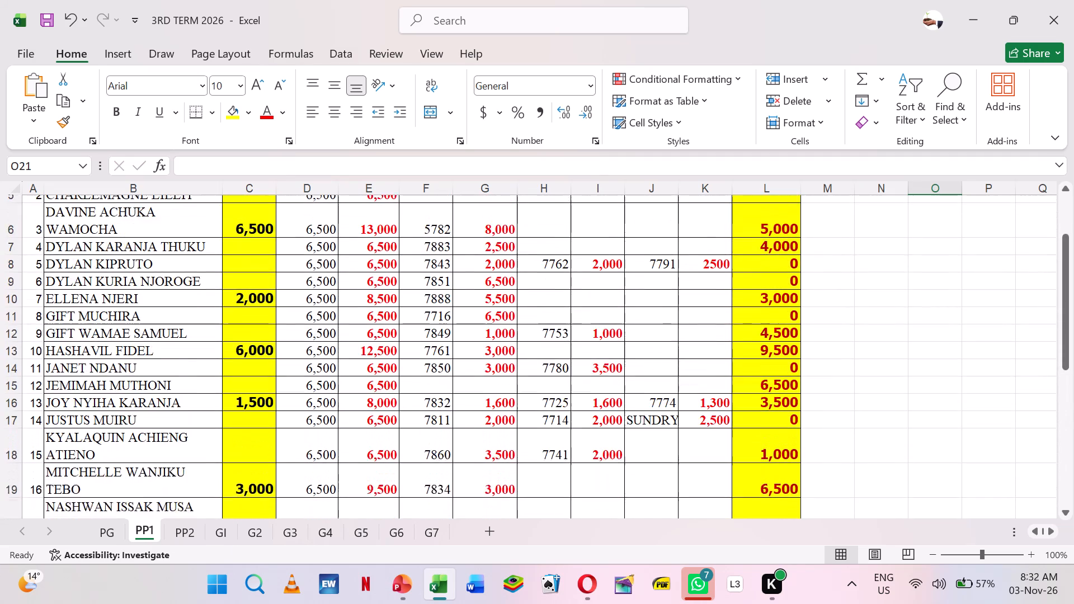
scroll(187, 364, "up", 1)
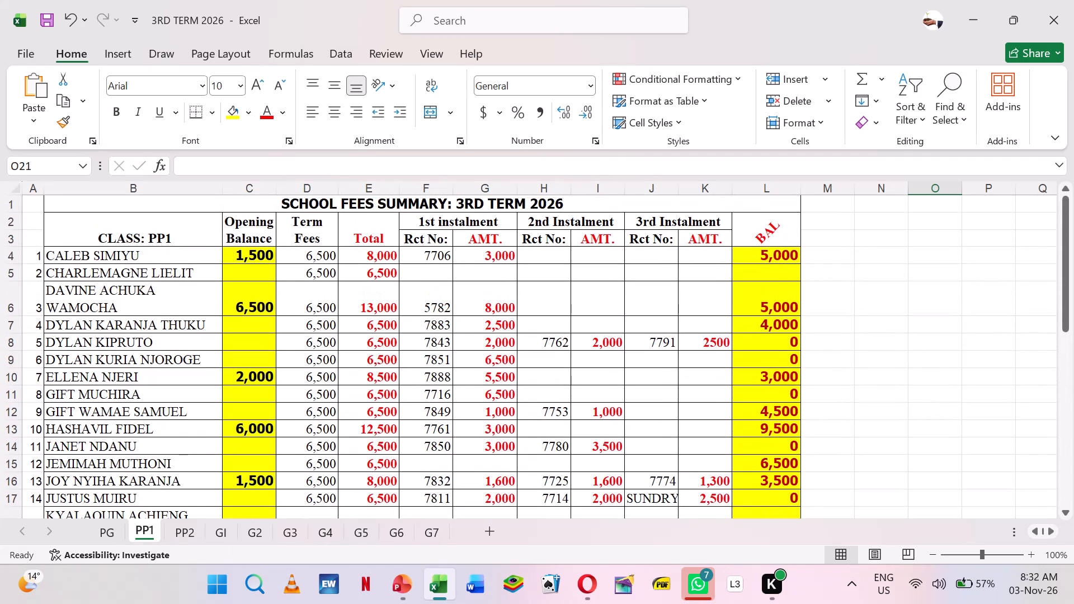
scroll(178, 355, "down", 1)
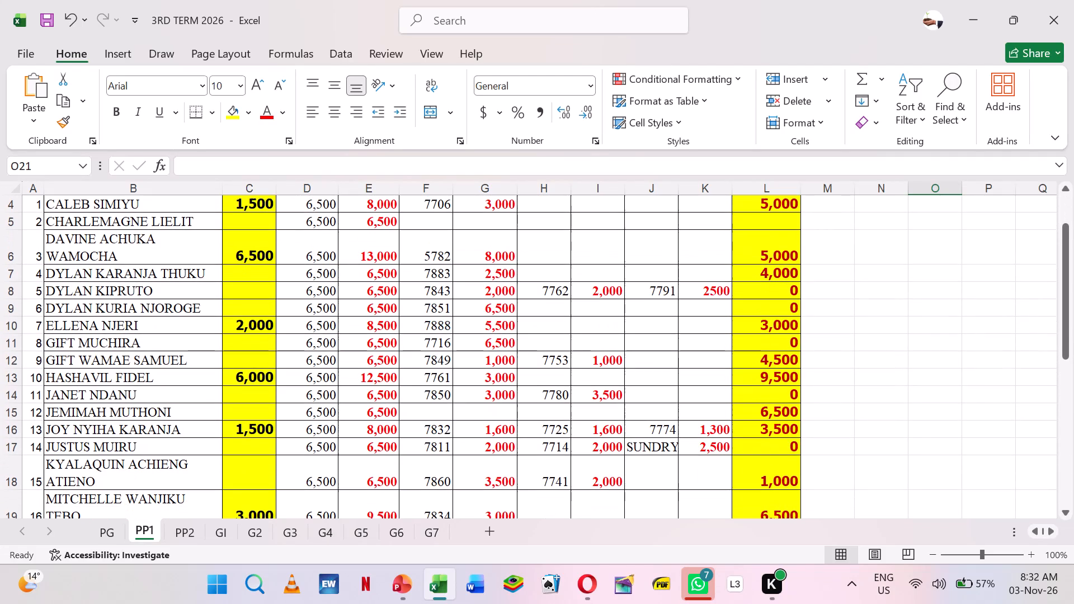
scroll(178, 355, "down", 1)
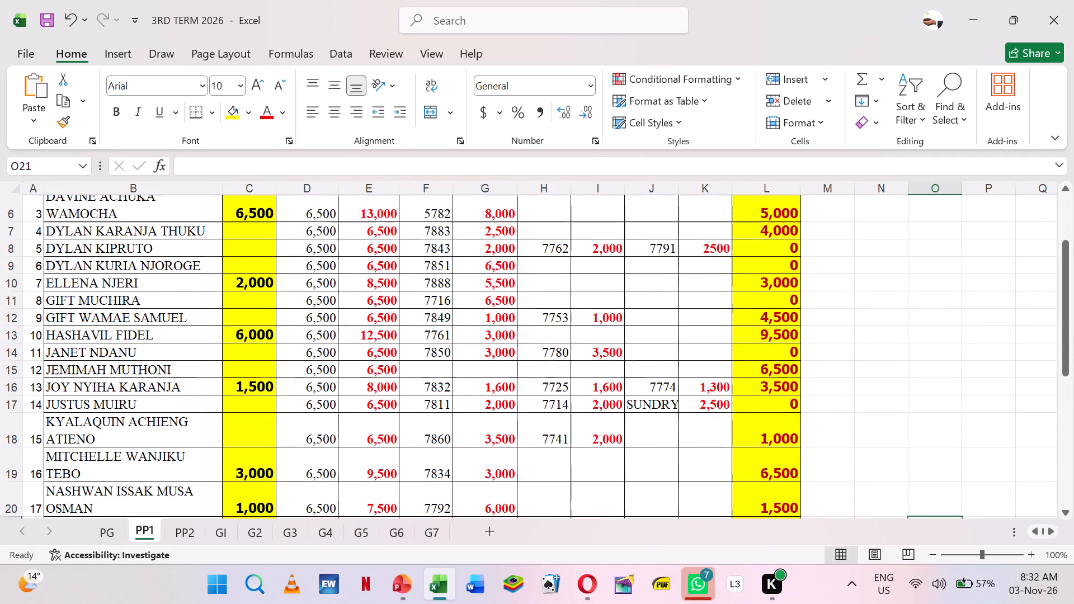
scroll(178, 355, "down", 2)
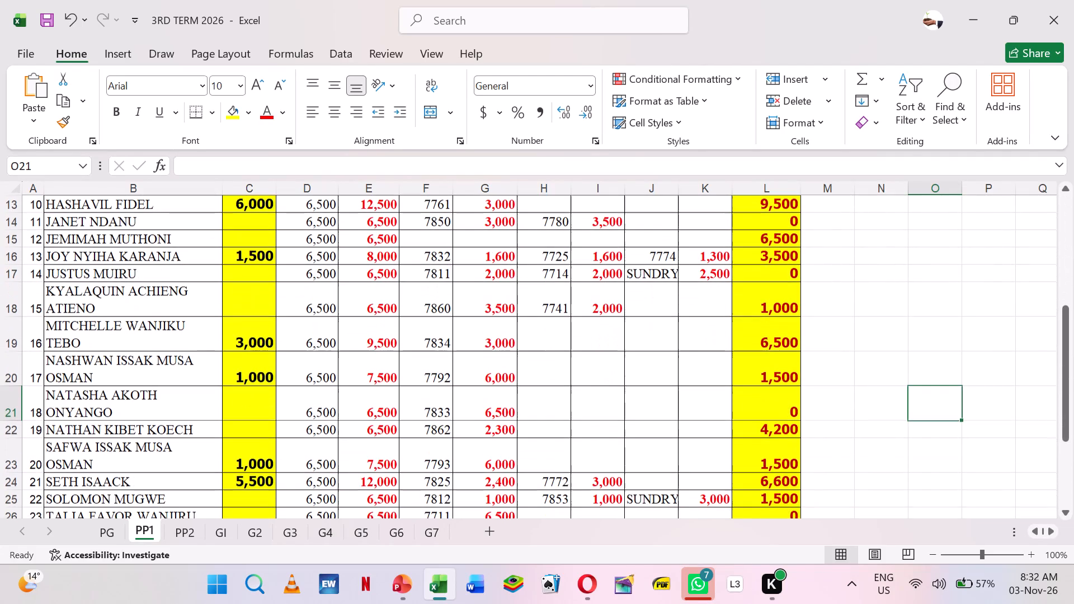
scroll(178, 355, "down", 2)
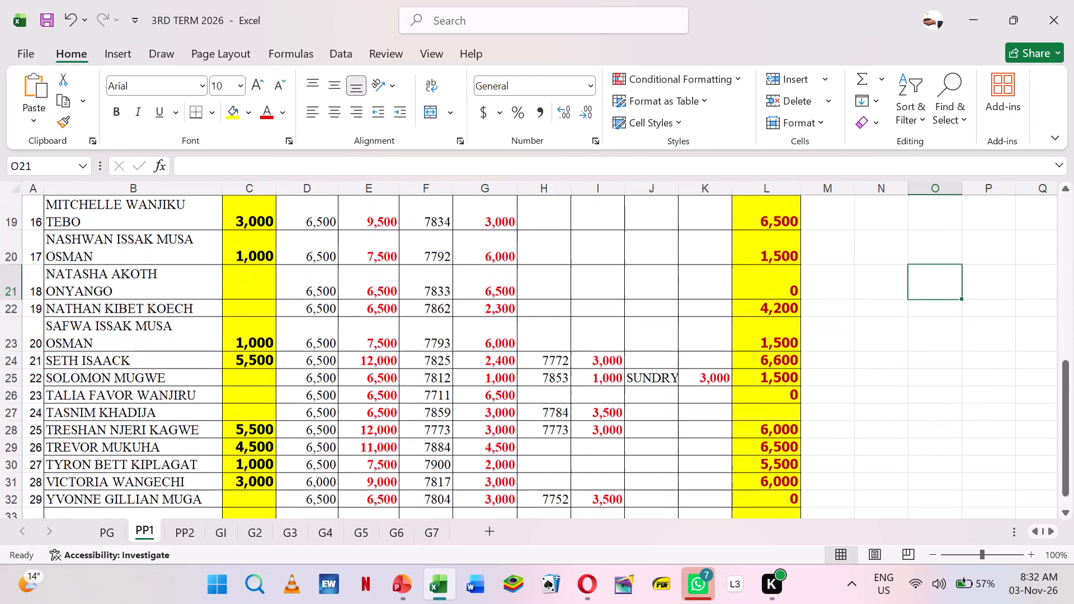
scroll(178, 355, "down", 1)
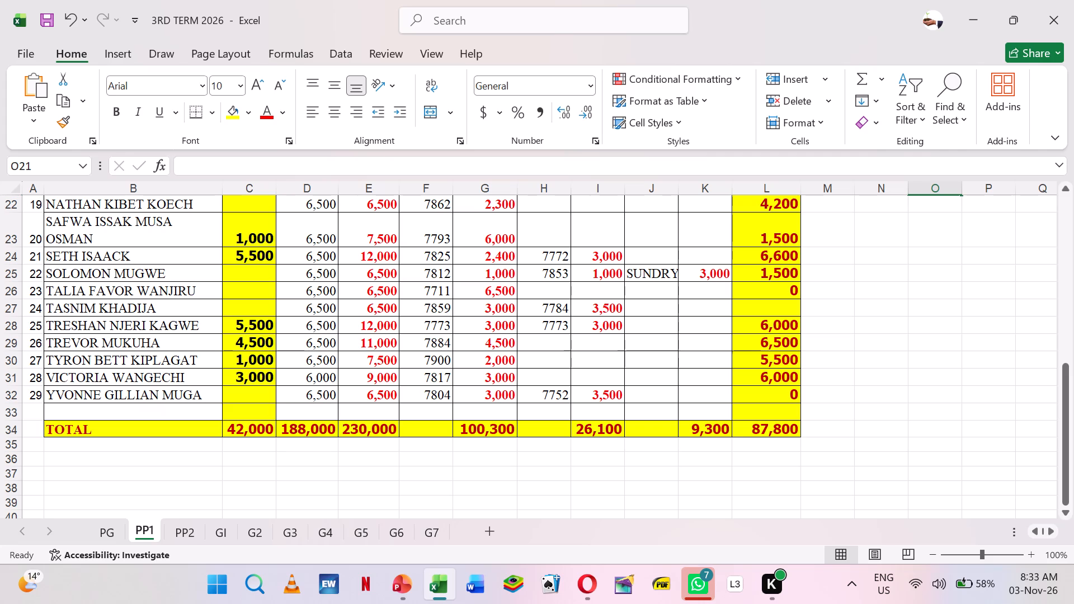
scroll(124, 280, "up", 4)
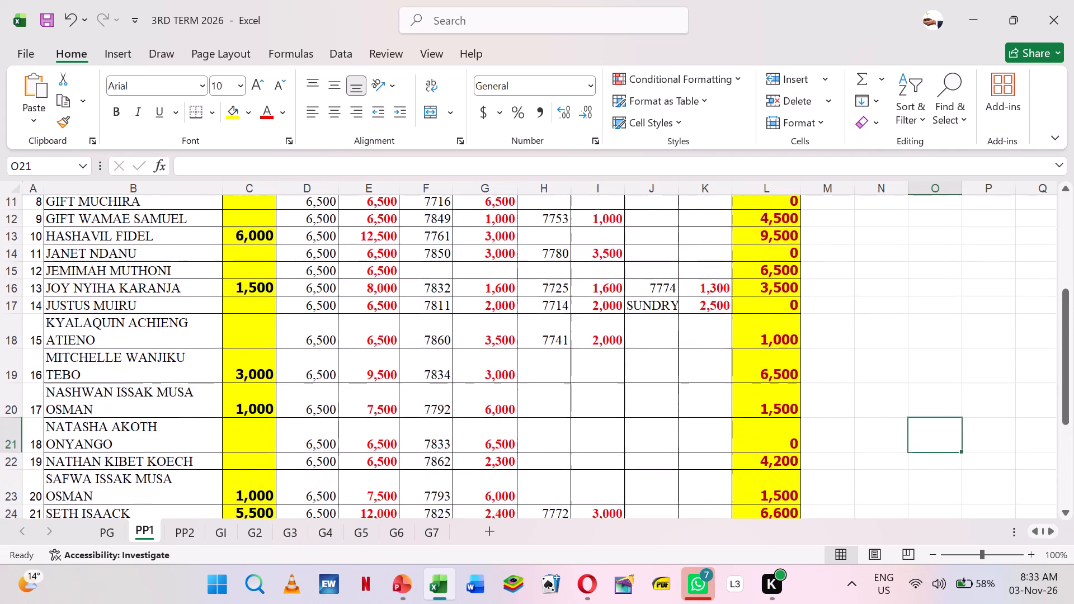
scroll(124, 280, "up", 3)
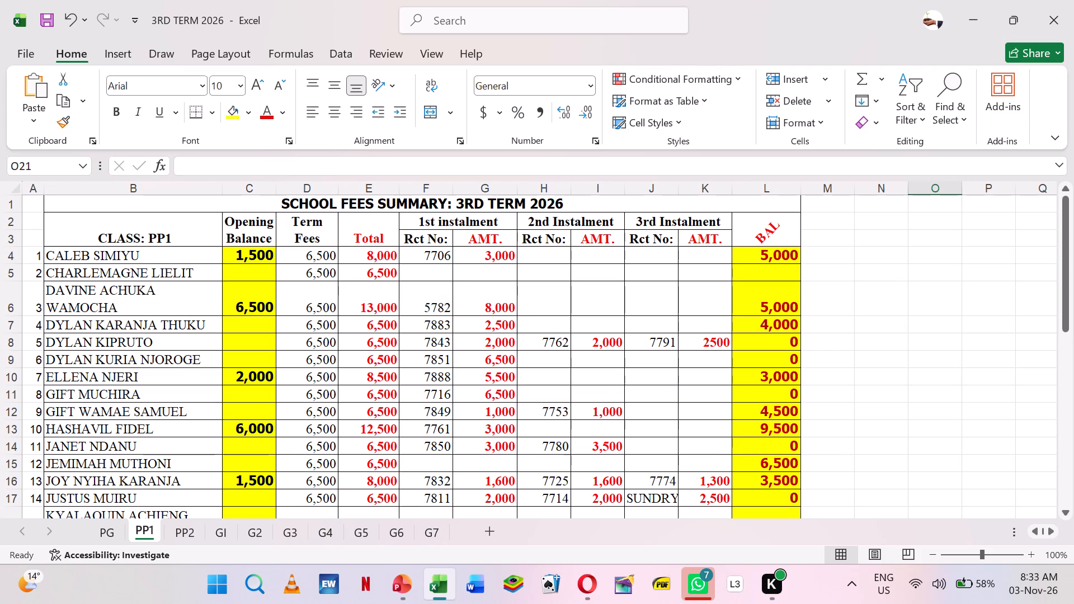
scroll(118, 393, "down", 1)
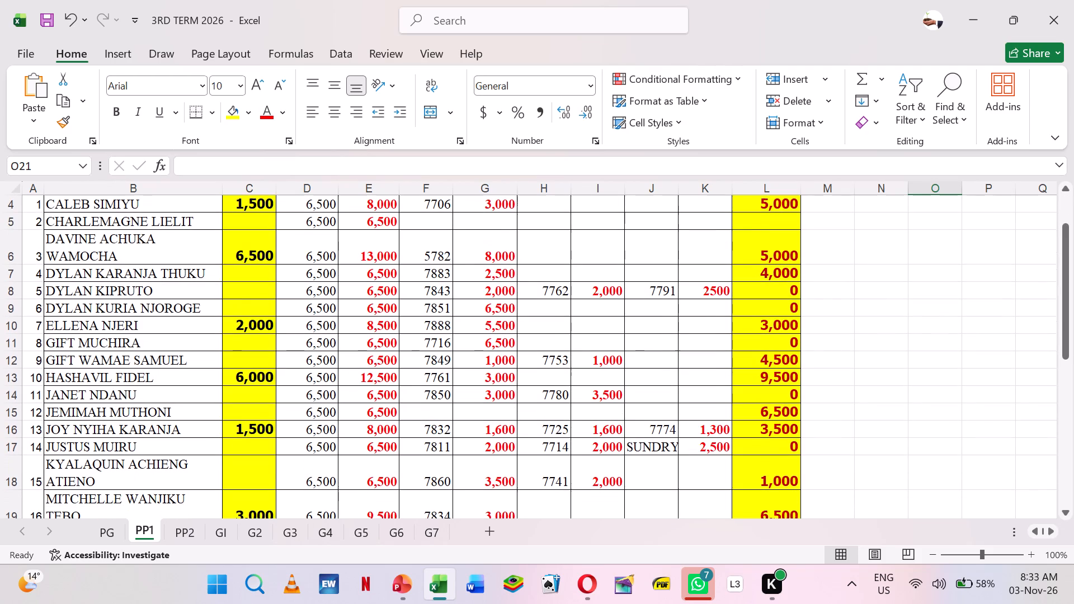
scroll(118, 393, "down", 3)
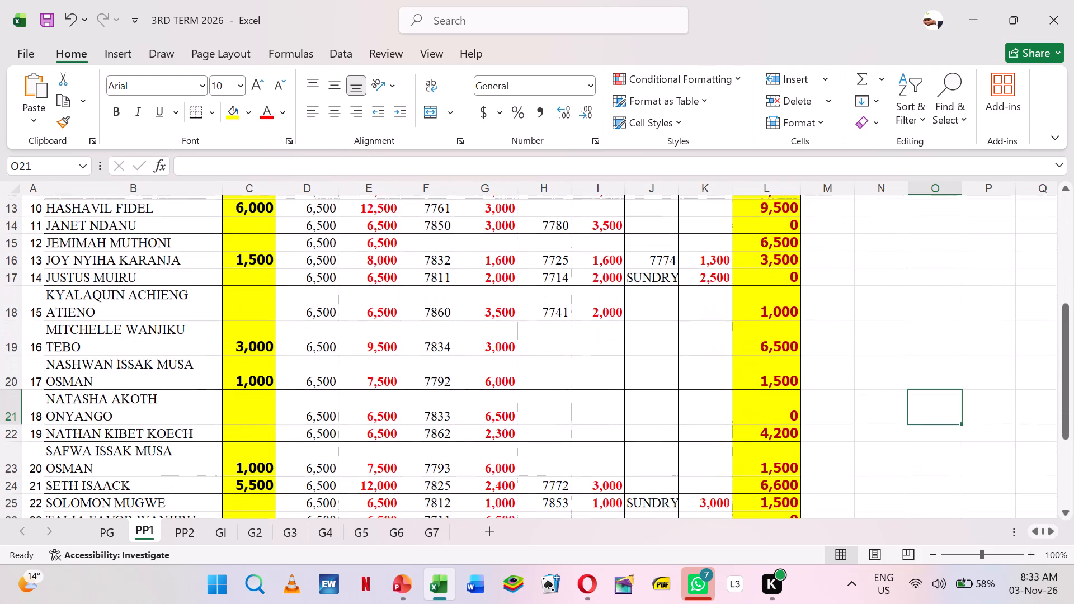
scroll(118, 393, "down", 3)
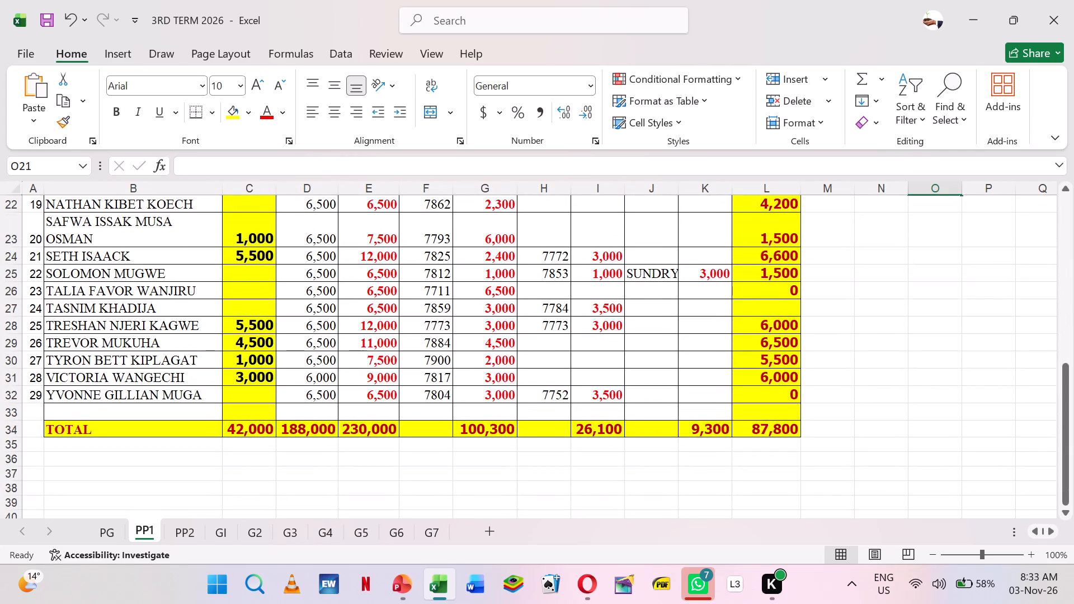
left_click(555, 360)
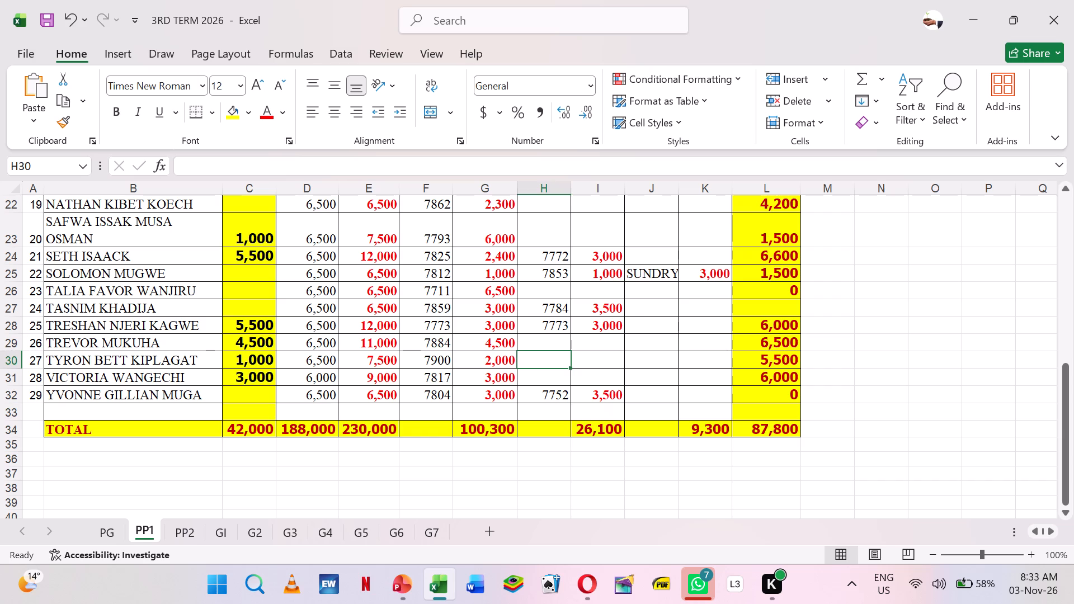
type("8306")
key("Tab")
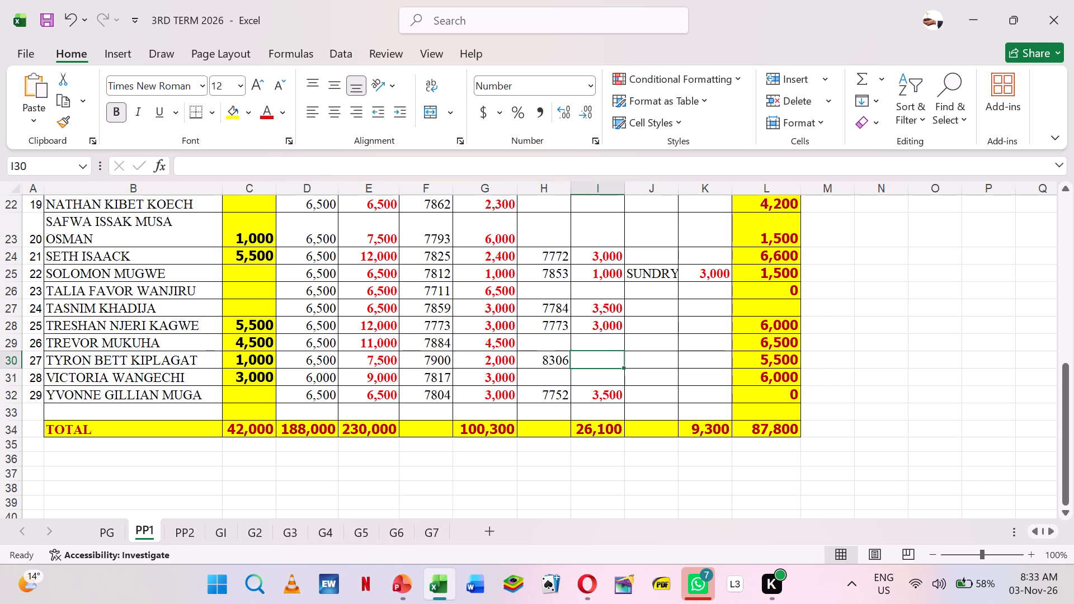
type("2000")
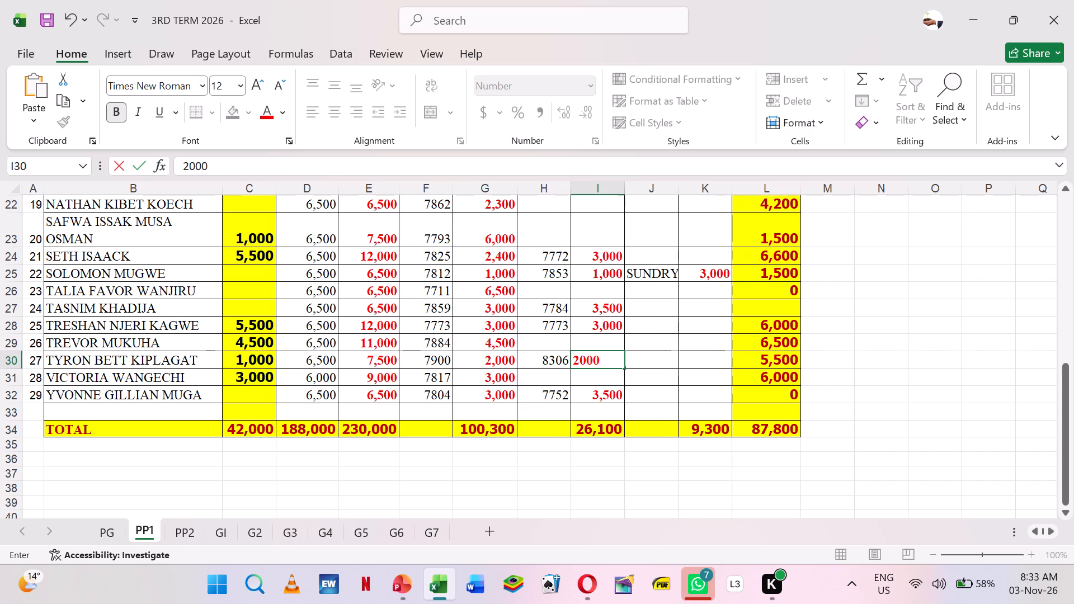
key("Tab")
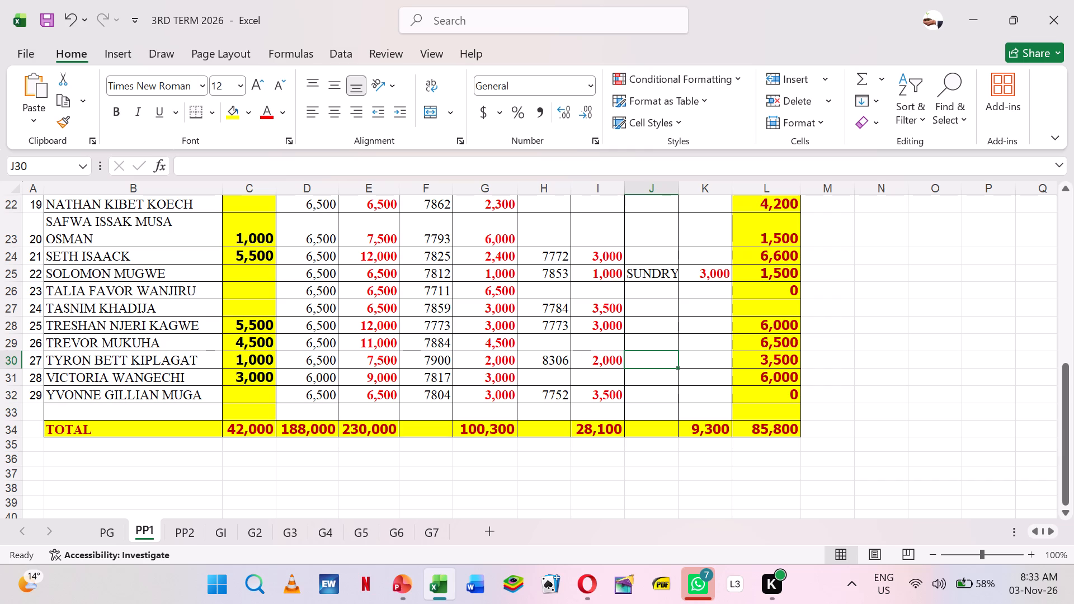
left_click(223, 530)
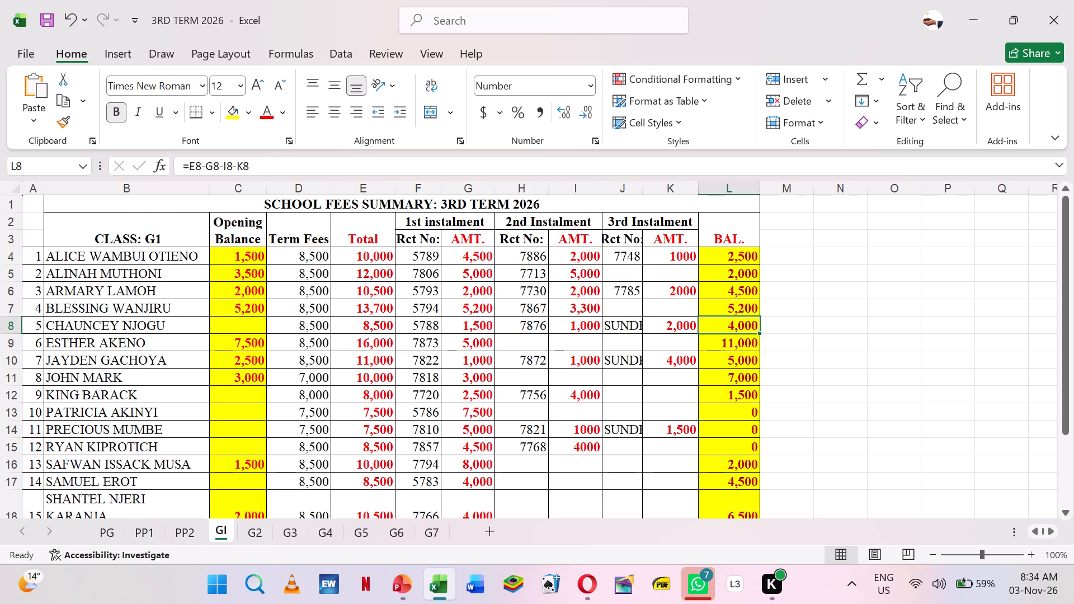
scroll(225, 434, "down", 1)
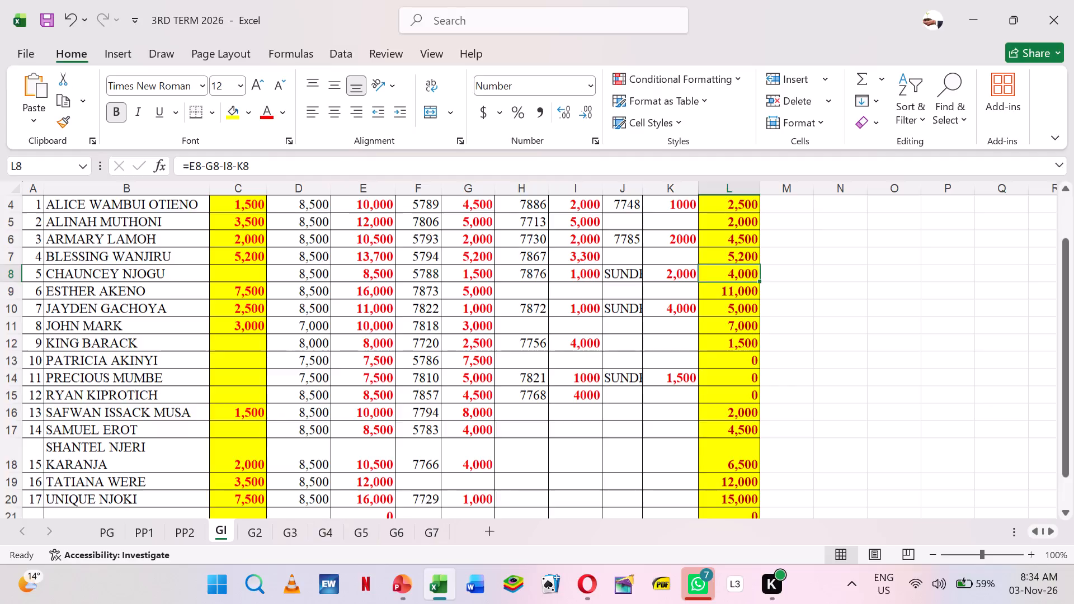
left_click(533, 452)
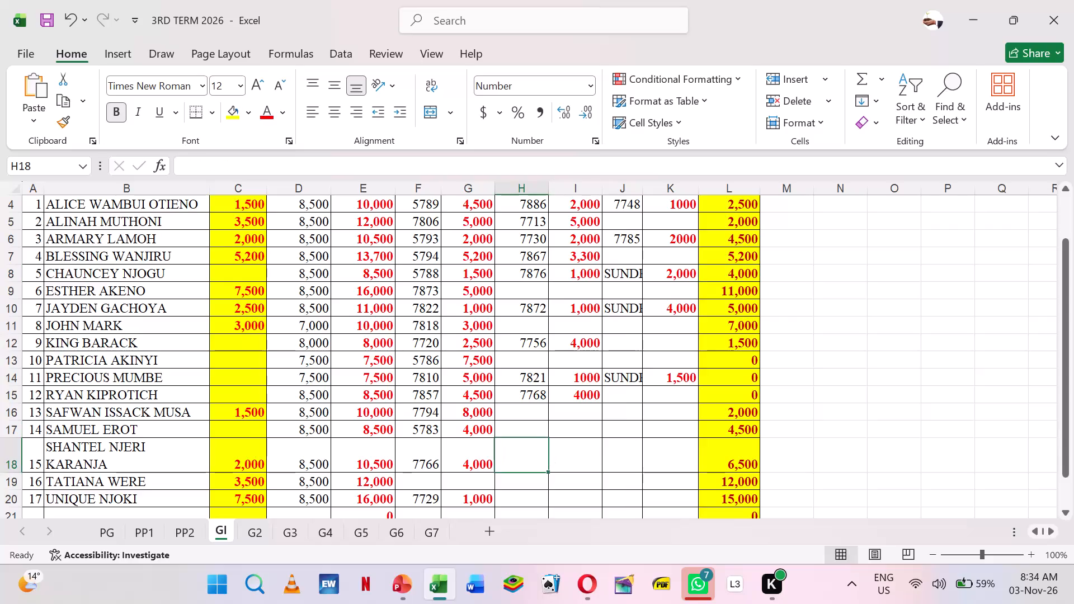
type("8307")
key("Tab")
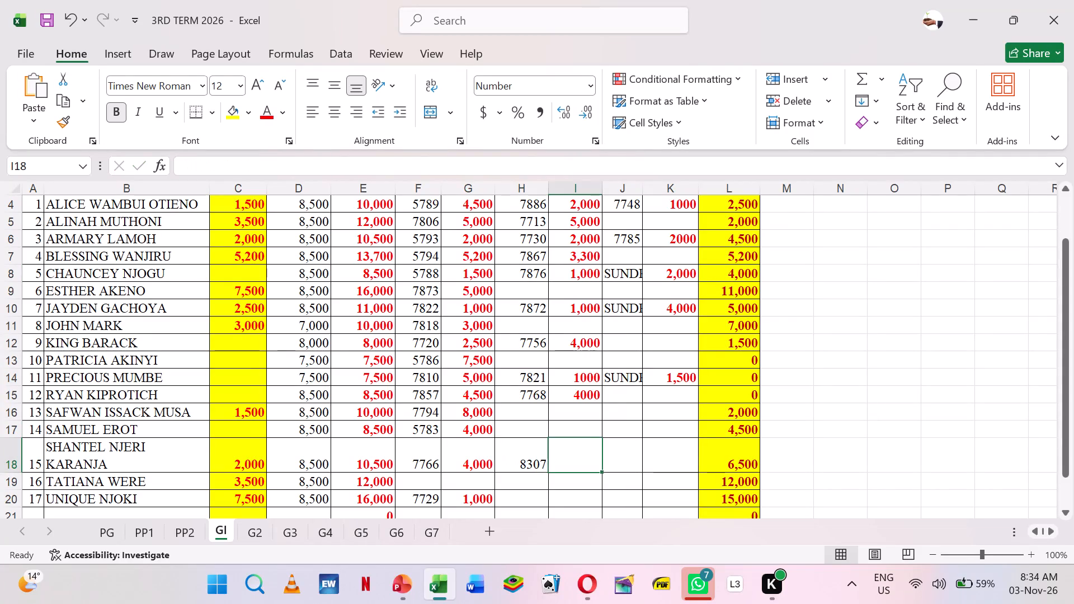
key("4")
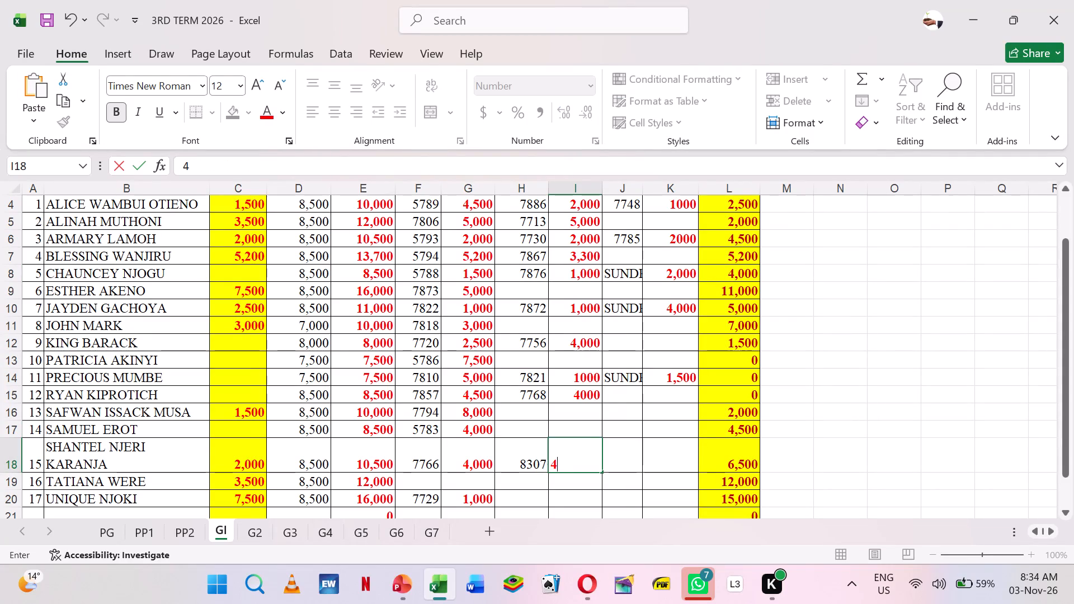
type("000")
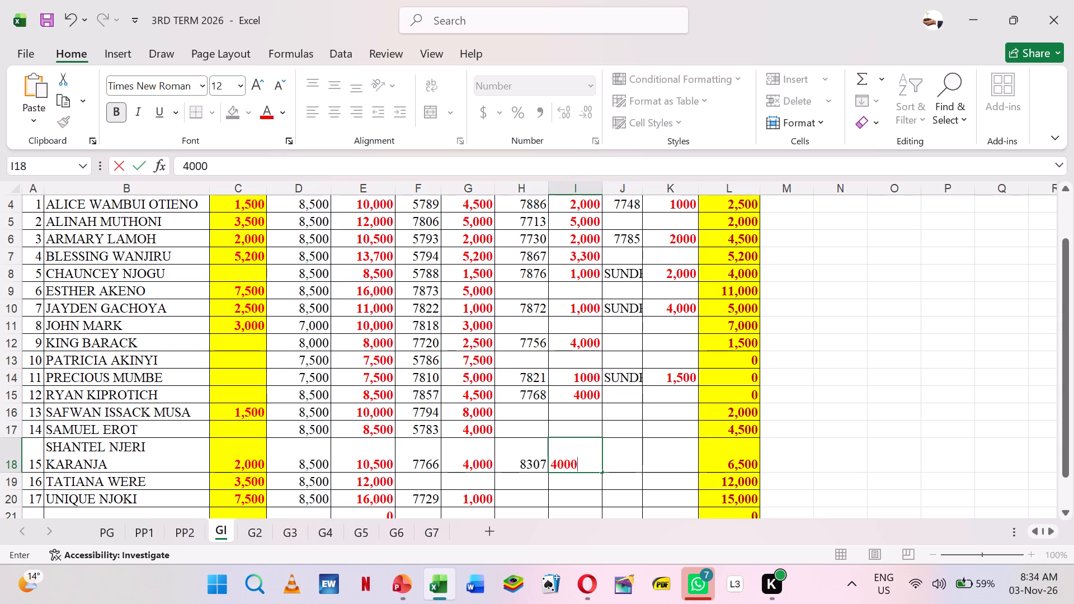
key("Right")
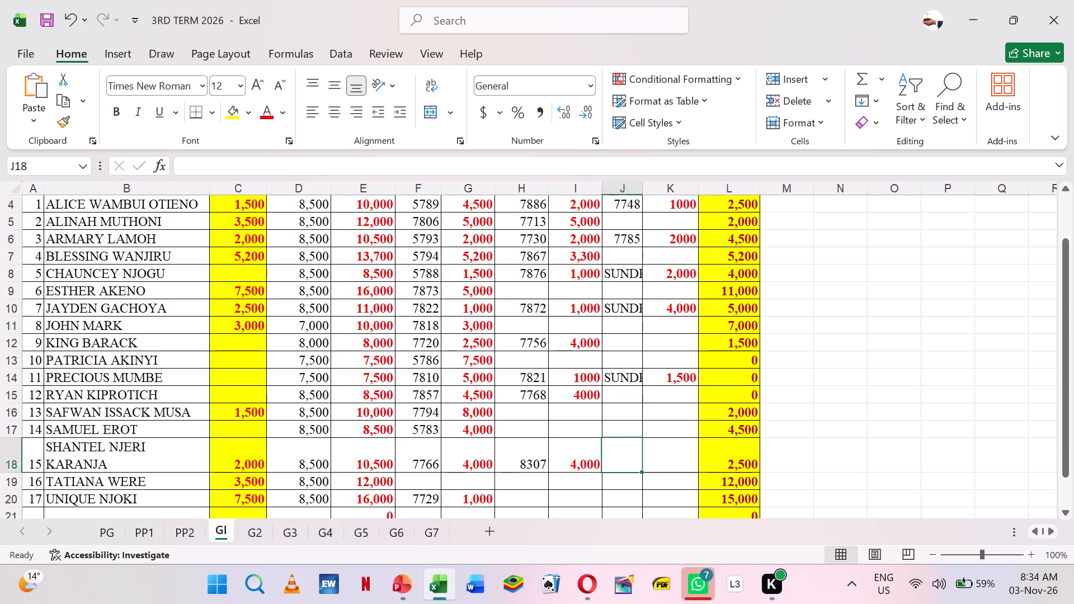
Set the opening balance of pupil 15 in row 18 of the G1 sheet to 2500.
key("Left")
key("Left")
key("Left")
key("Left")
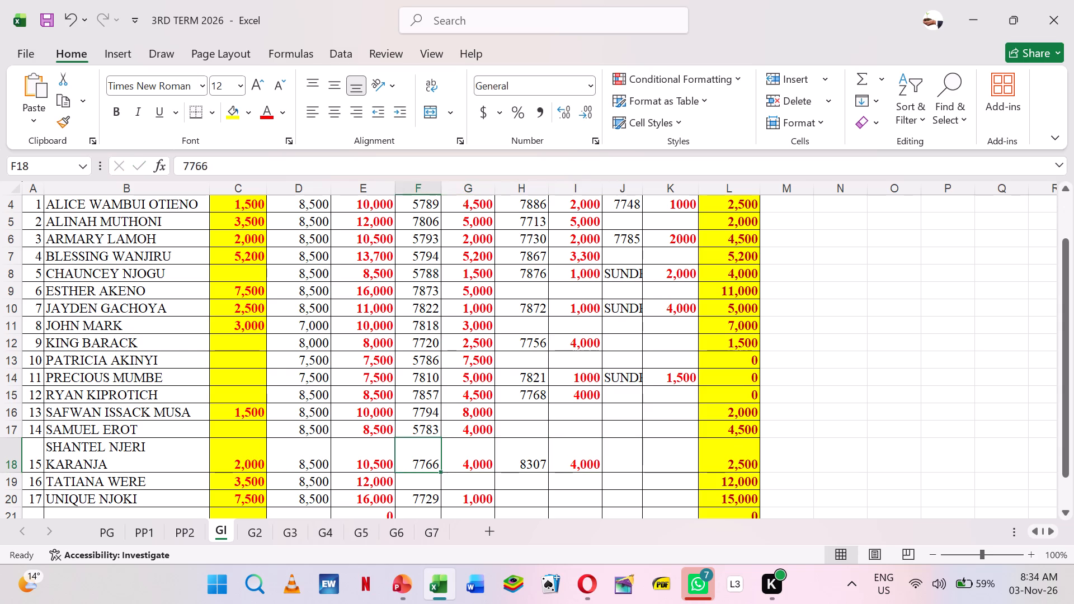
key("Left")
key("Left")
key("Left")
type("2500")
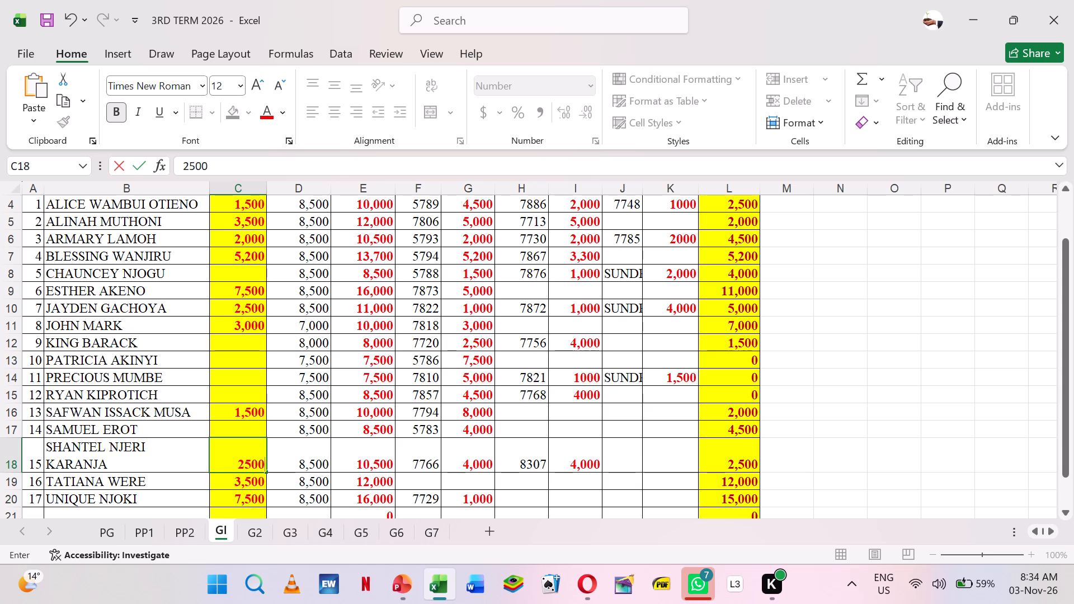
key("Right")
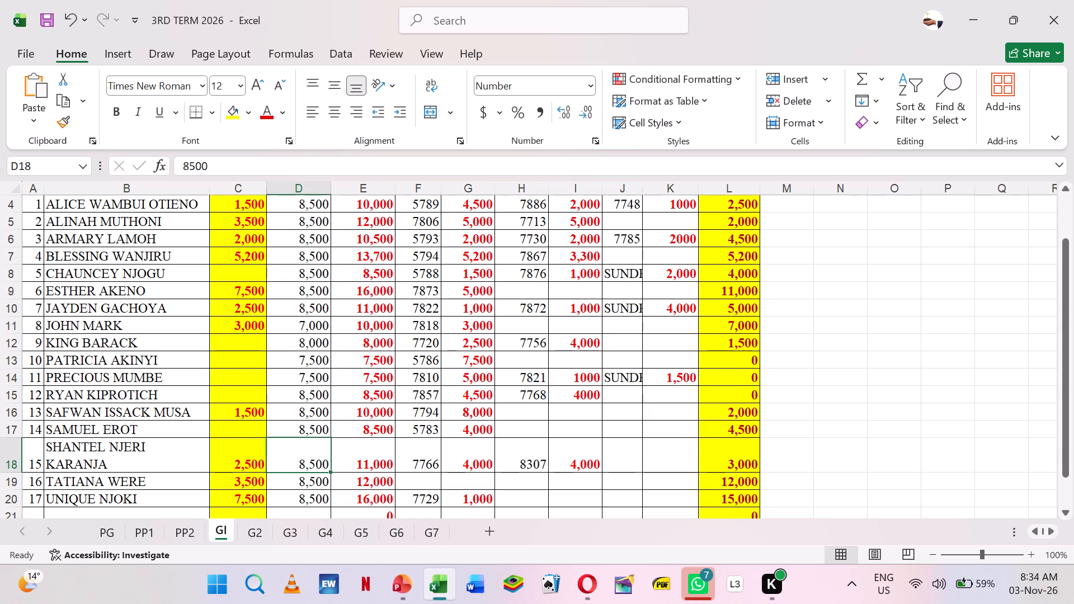
left_click(186, 537)
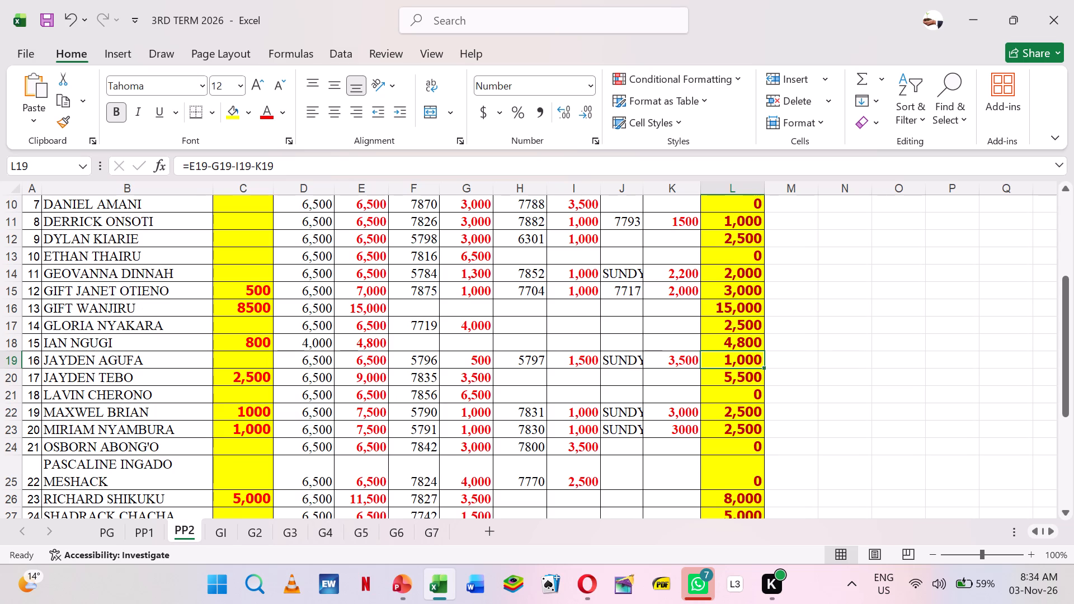
left_click(624, 234)
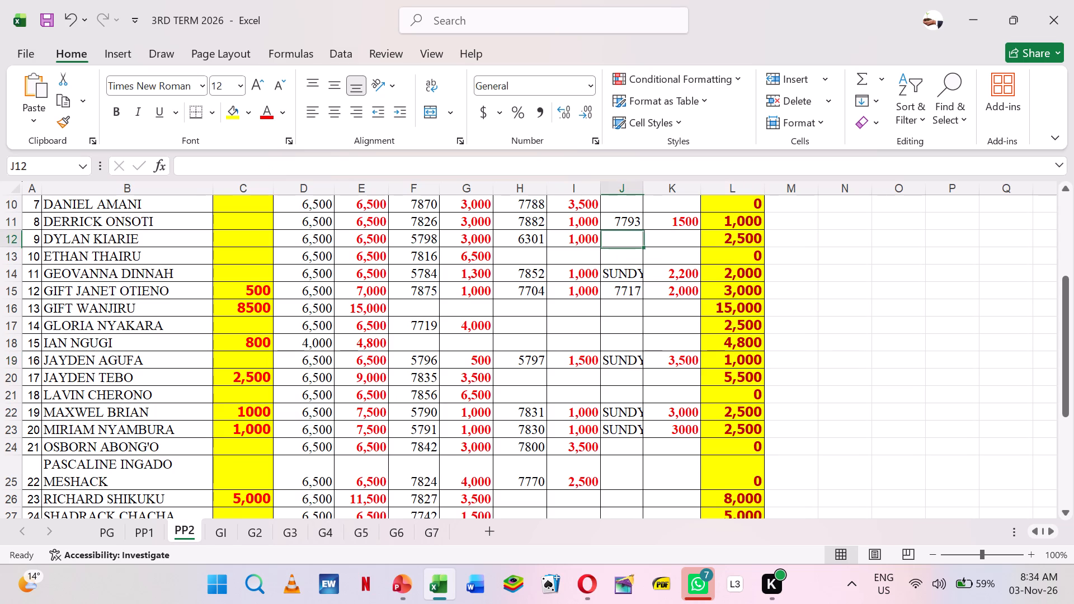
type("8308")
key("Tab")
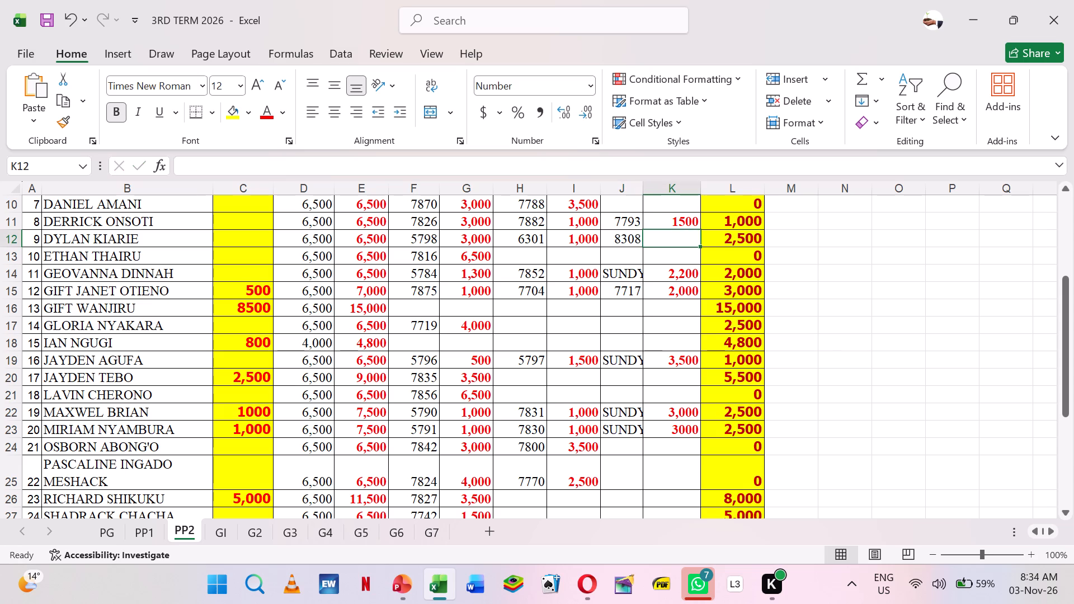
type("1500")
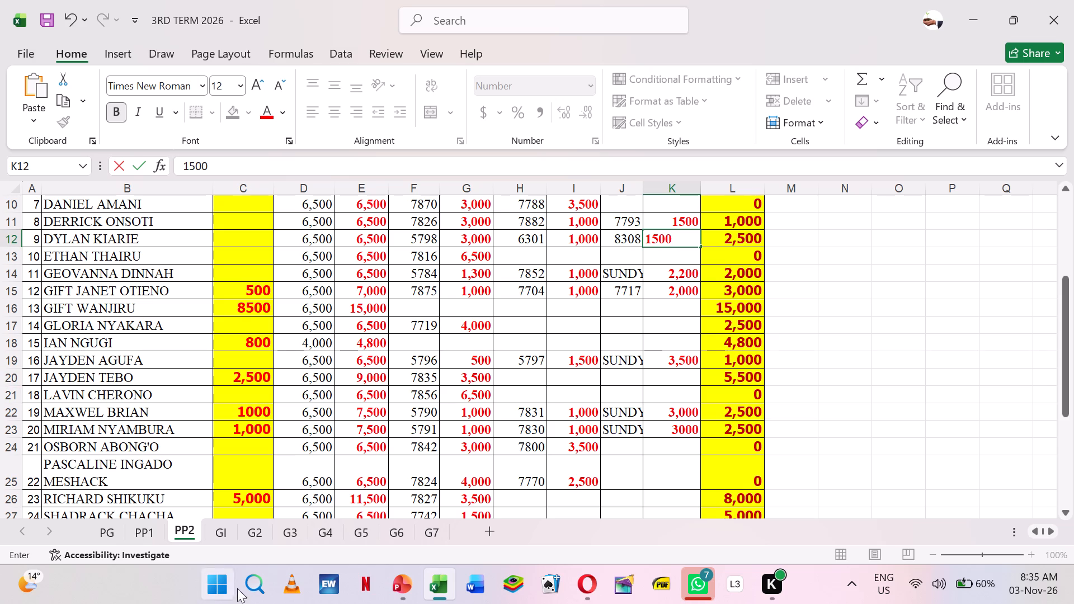
left_click(150, 528)
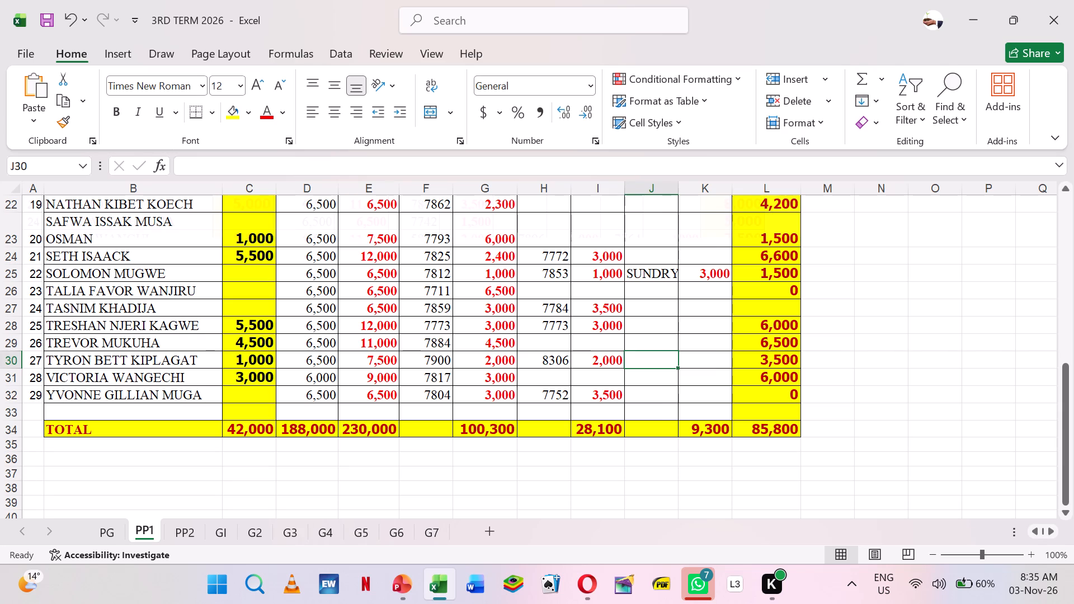
left_click(554, 336)
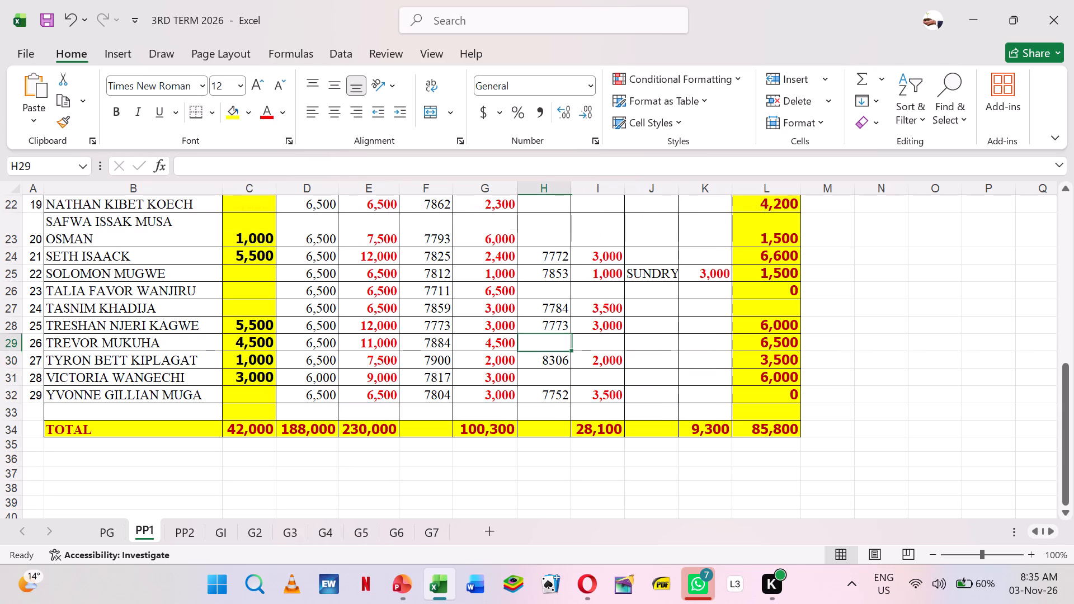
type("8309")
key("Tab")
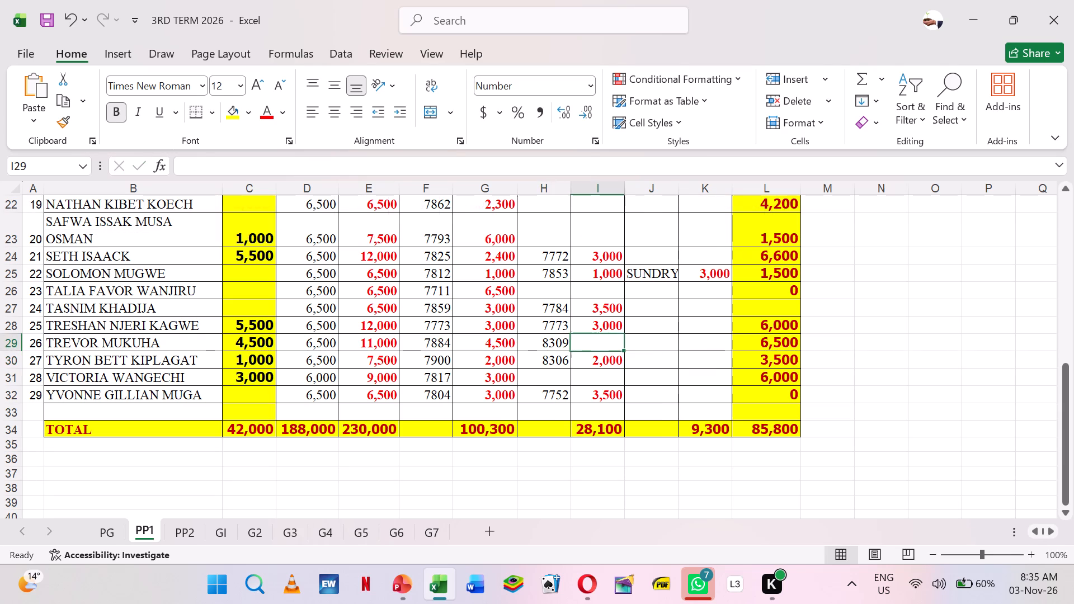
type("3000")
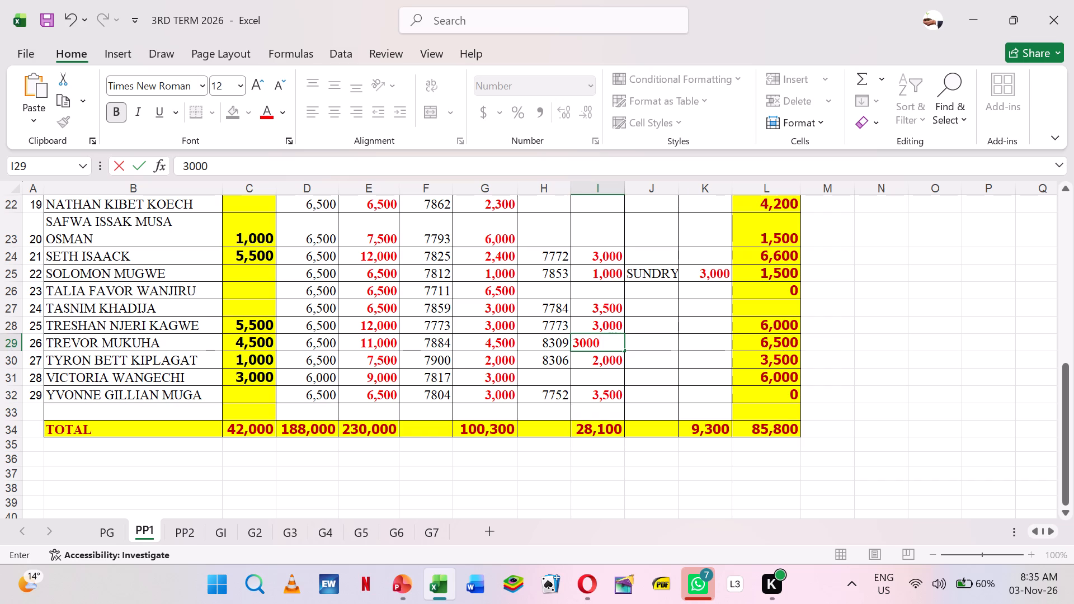
Change the third instalment of pupil 13 in row 16 of the PP1 sheet to receipt SUNDRY, amount 1800.
scroll(152, 406, "up", 3)
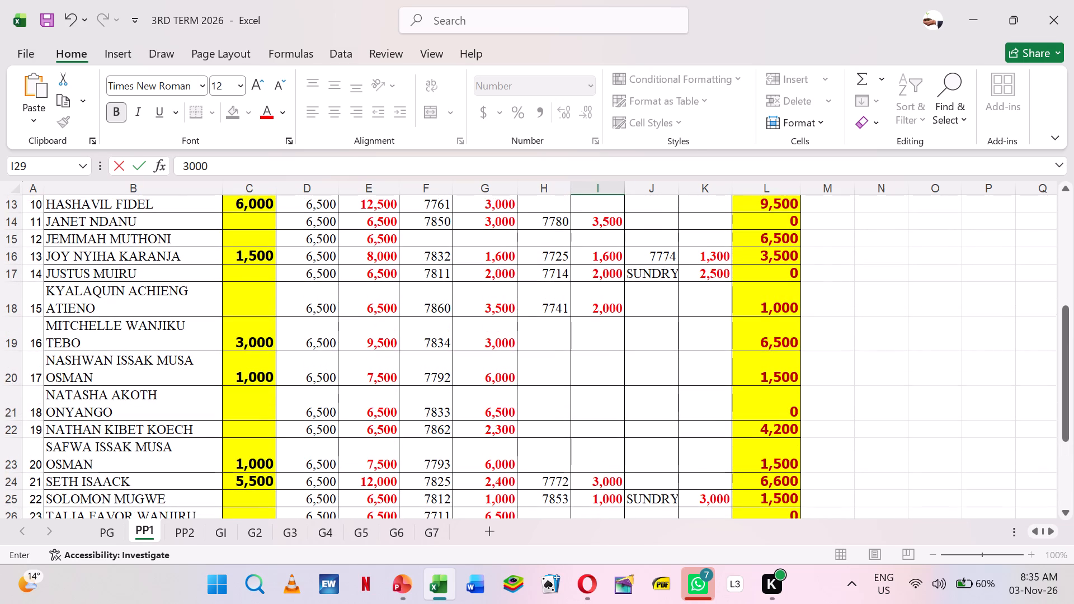
left_click(671, 254)
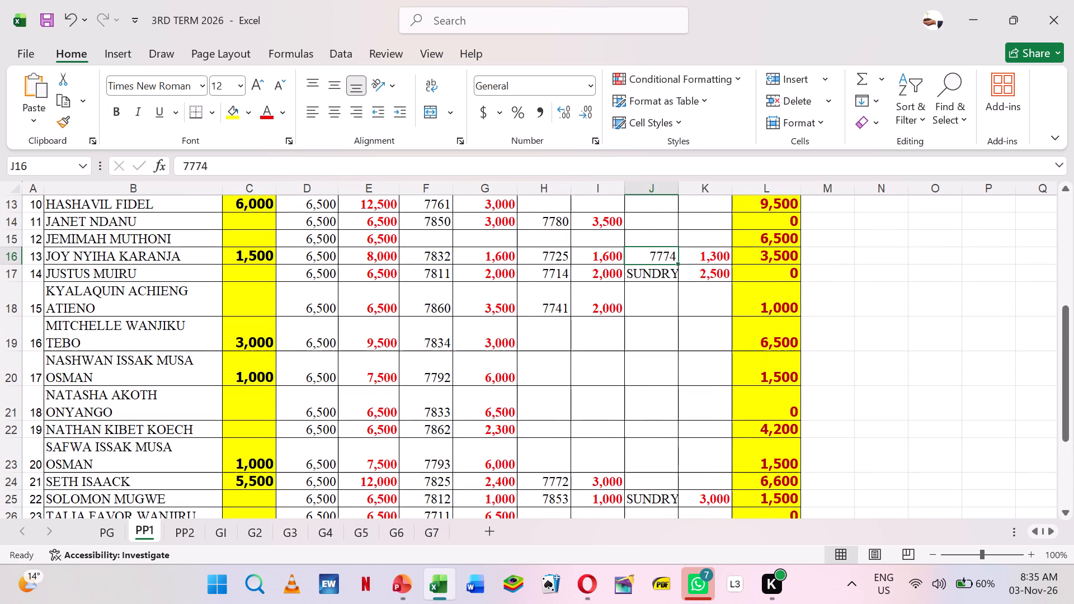
type("SU")
key("Tab")
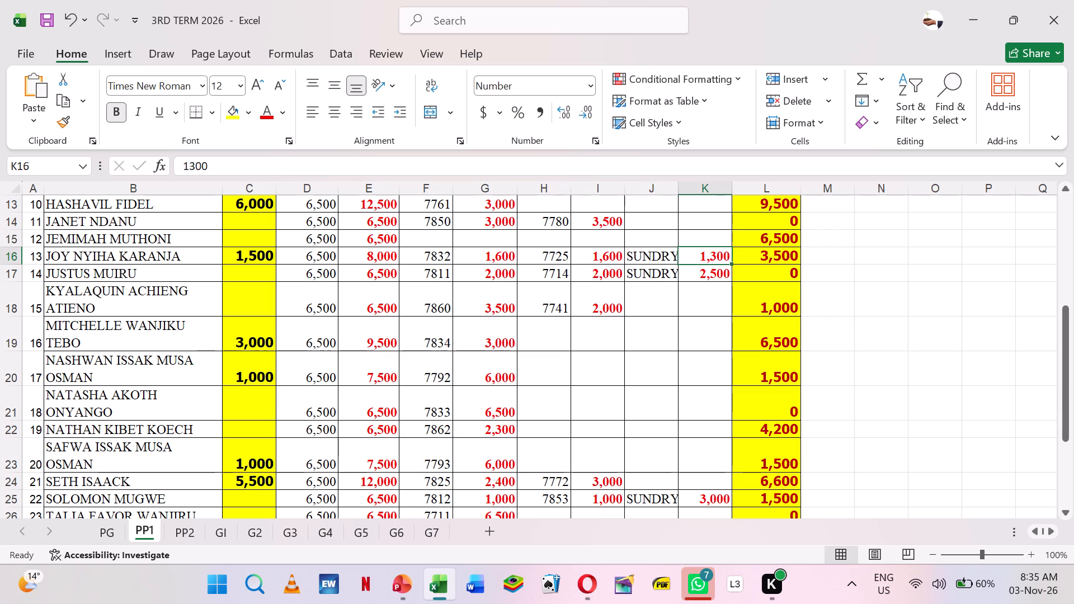
key("5")
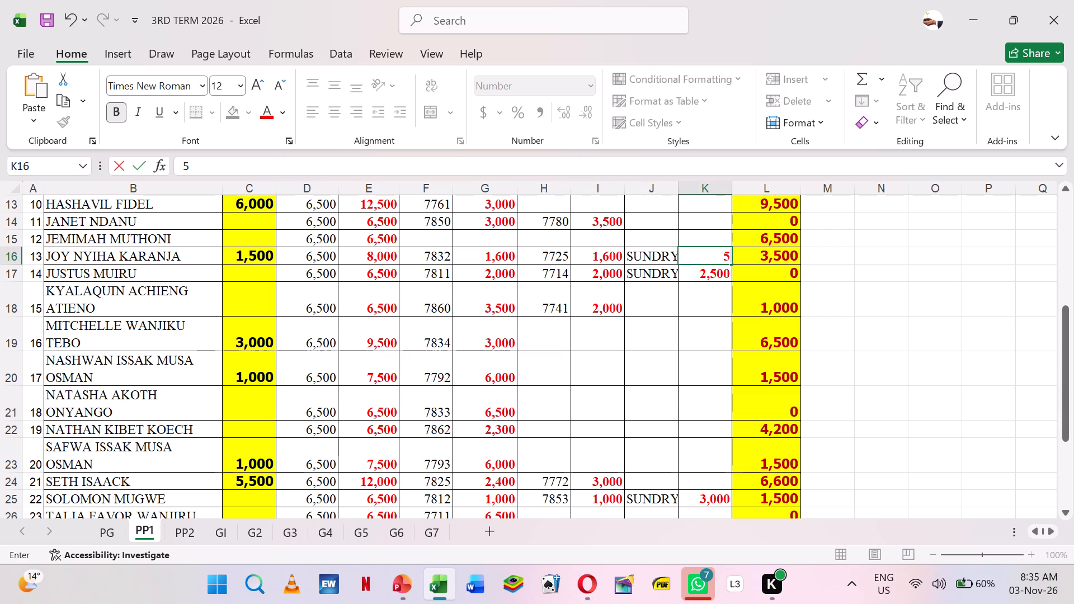
key("BackSpace")
type("1800")
key("Right")
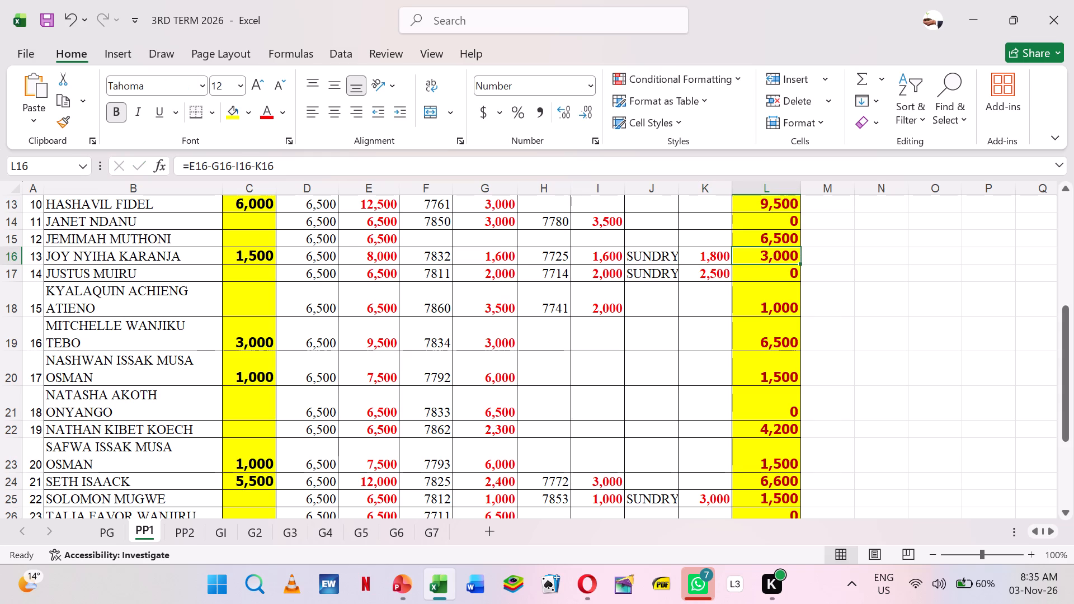
Set the opening balance of pupil 13 in row 16 of the PP1 sheet to 1000.
key("Left")
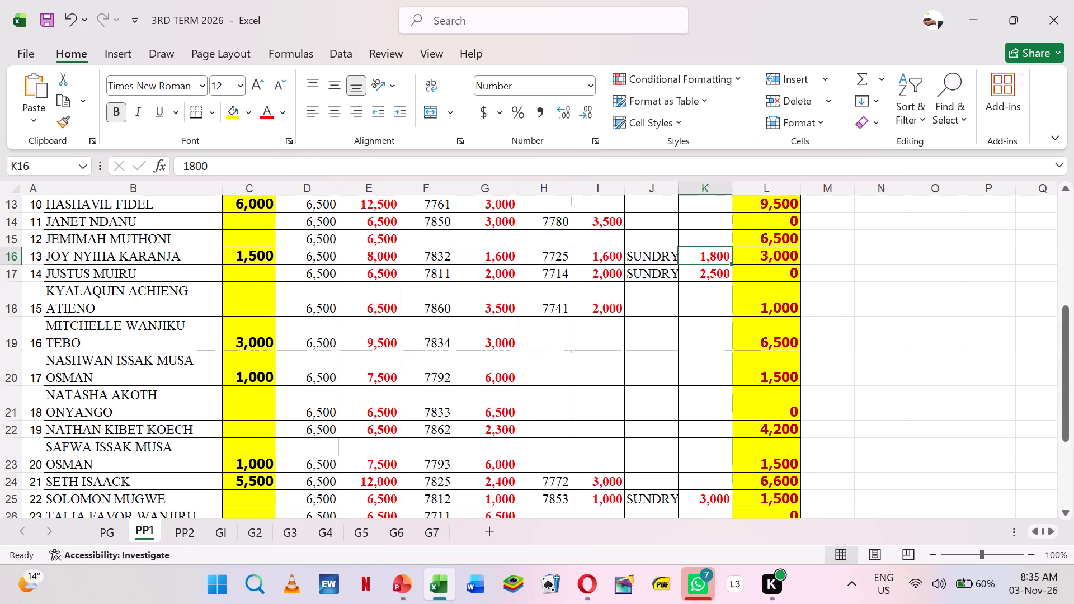
key("Left")
key("Left")
key("Left")
key("Left")
key("Left")
key("Left")
key("Left")
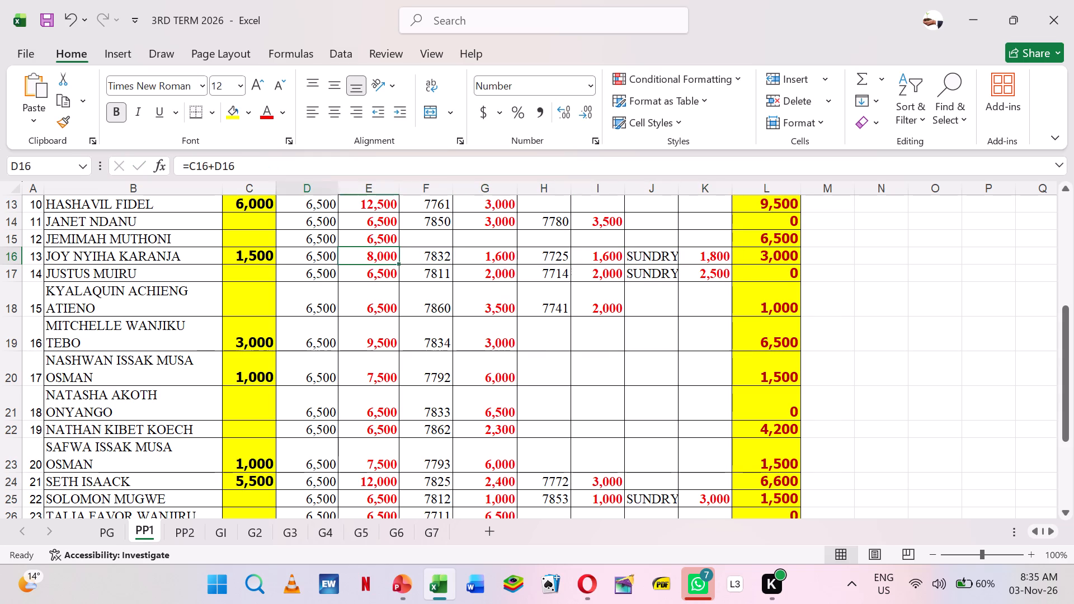
key("Left")
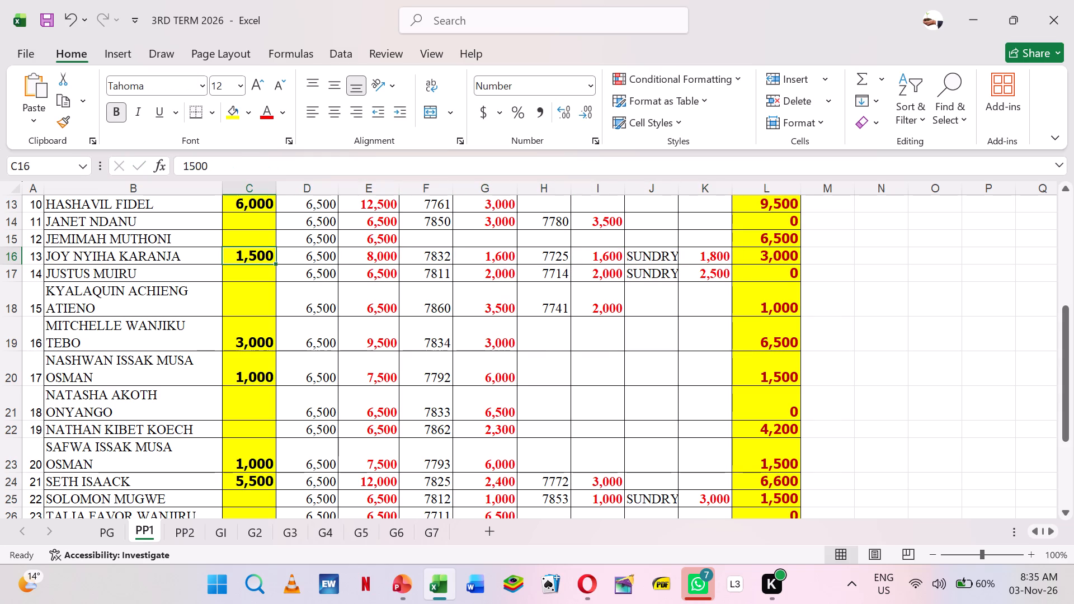
type("1000")
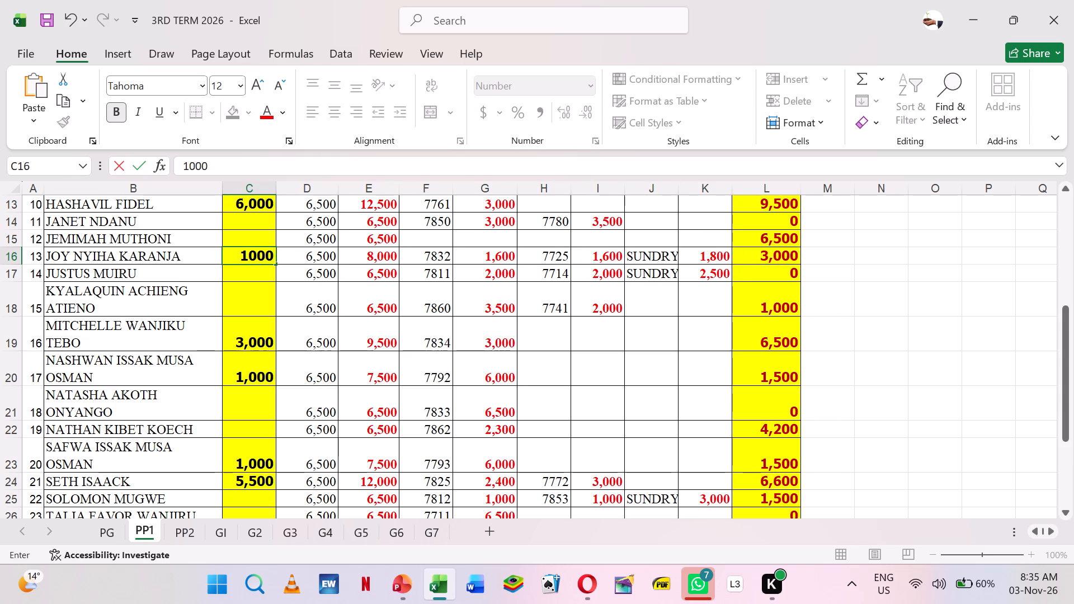
key("Right")
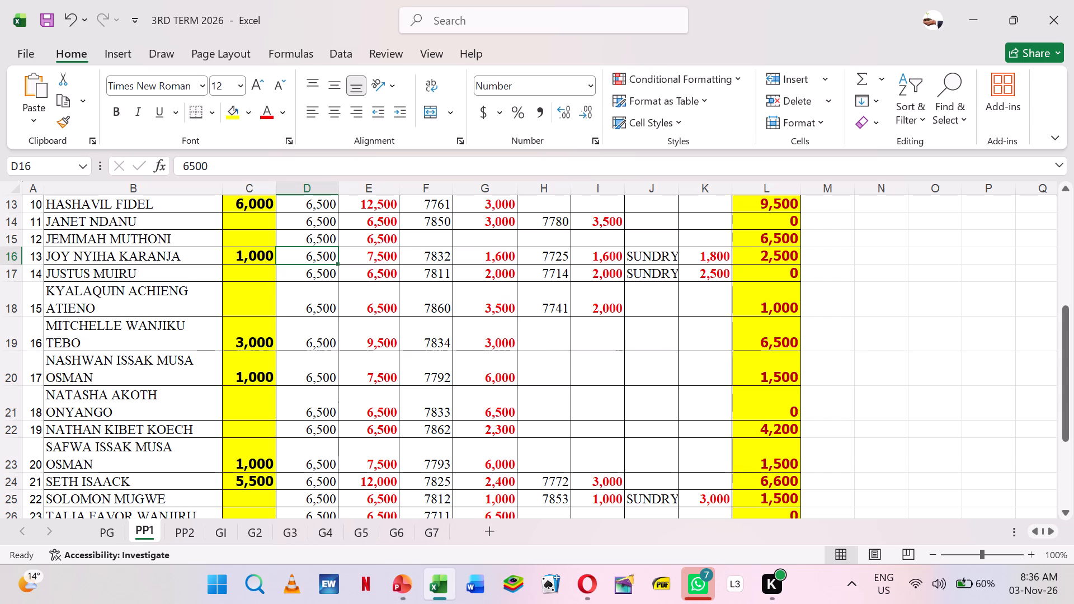
Review the PP1 sheet's pupil rows and the totals row over the full length of the list.
scroll(157, 414, "up", 4)
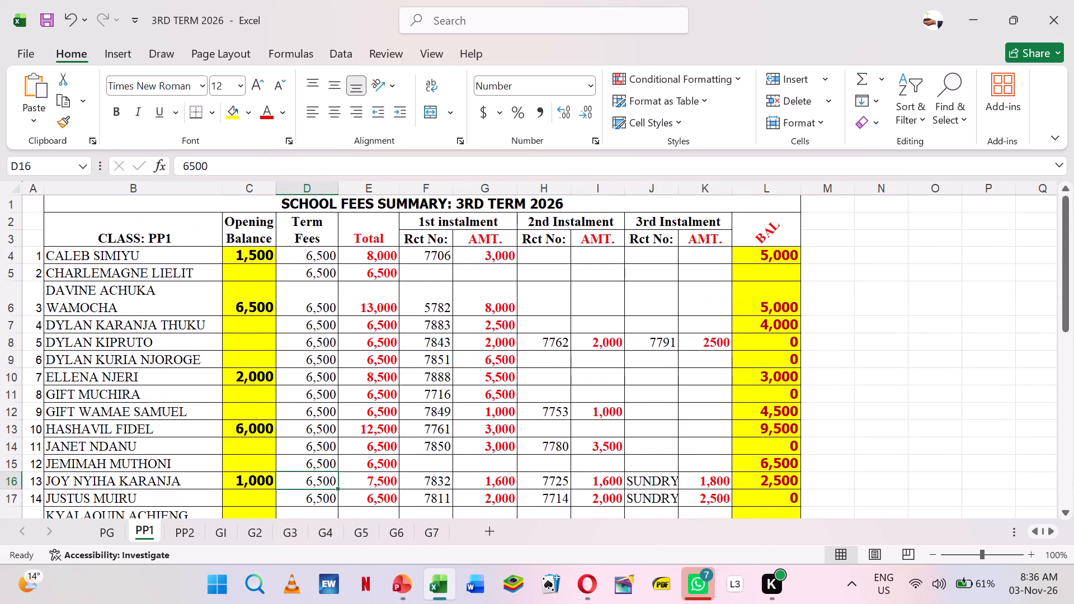
scroll(176, 379, "down", 1)
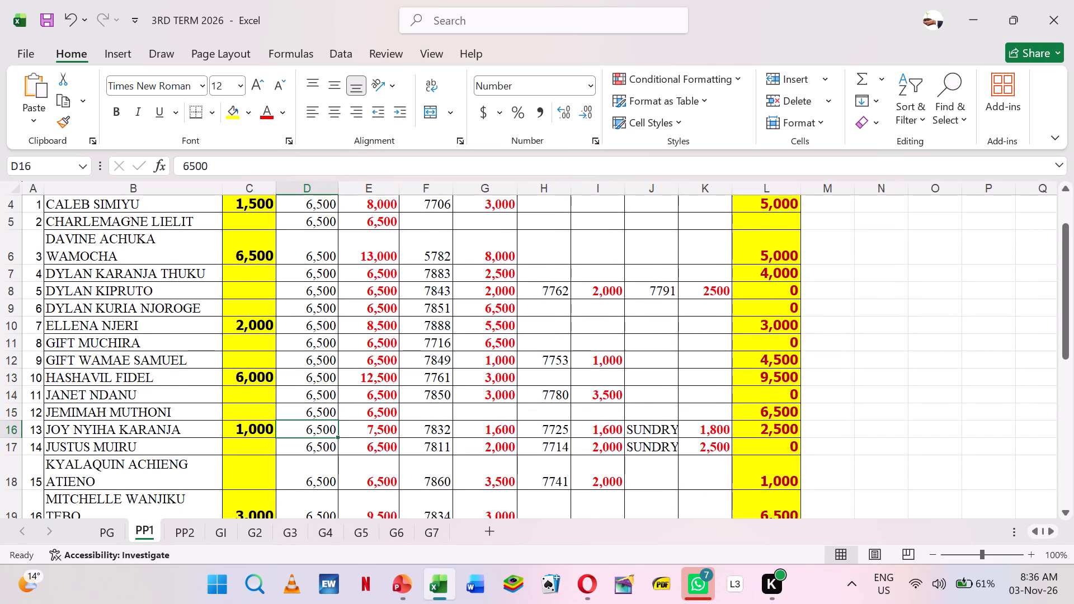
scroll(176, 379, "down", 2)
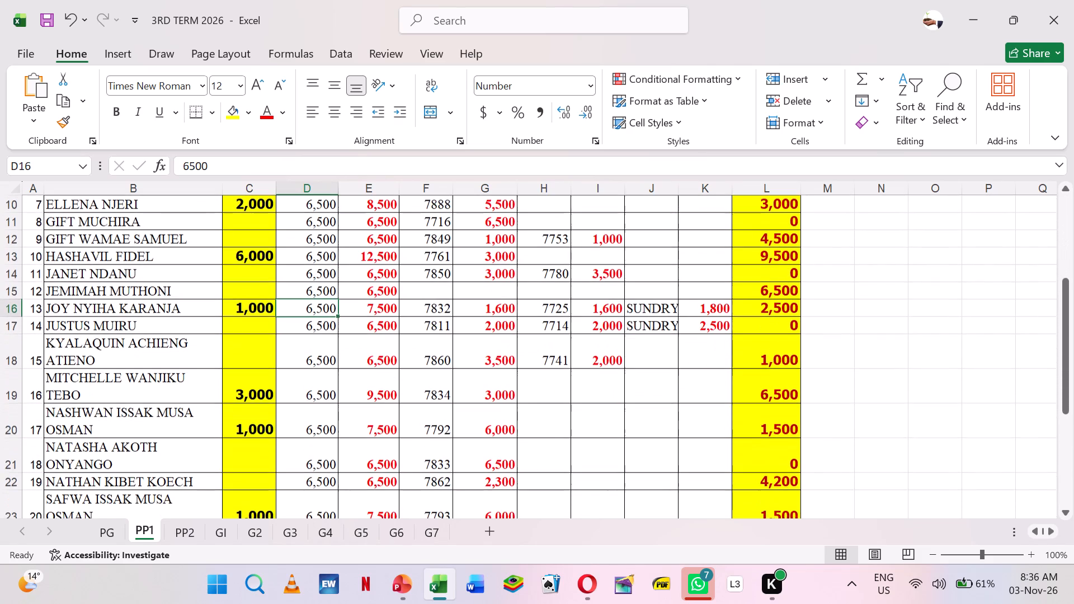
scroll(176, 379, "down", 3)
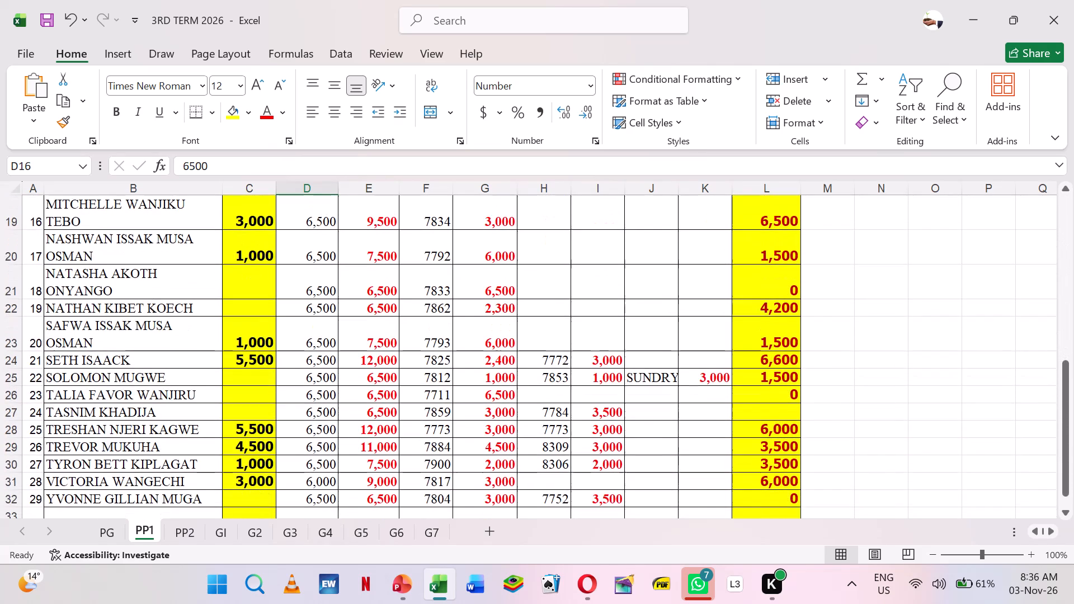
scroll(176, 379, "down", 1)
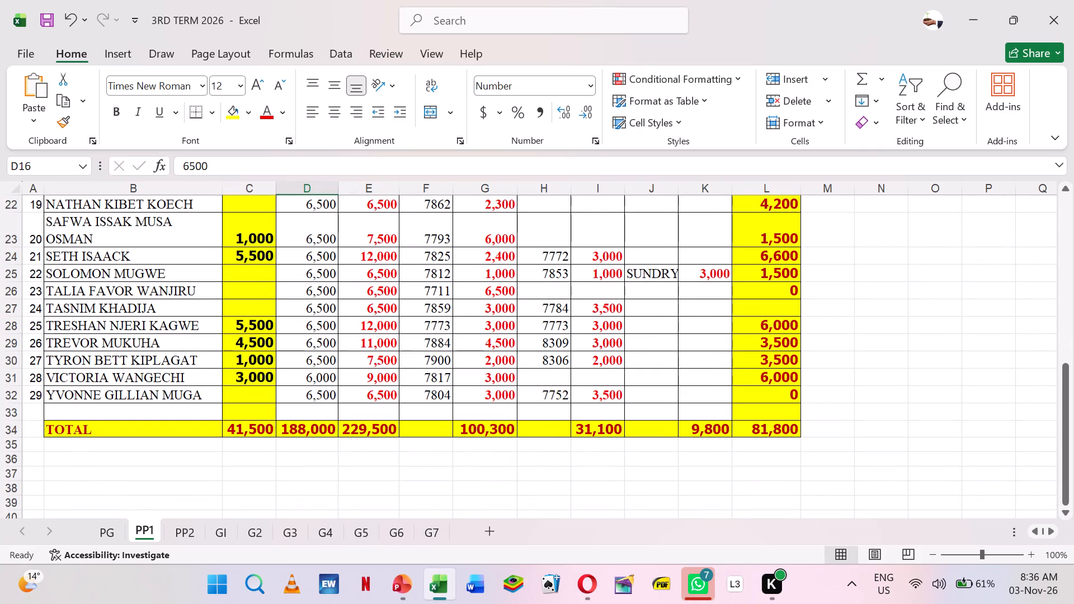
scroll(140, 398, "up", 1)
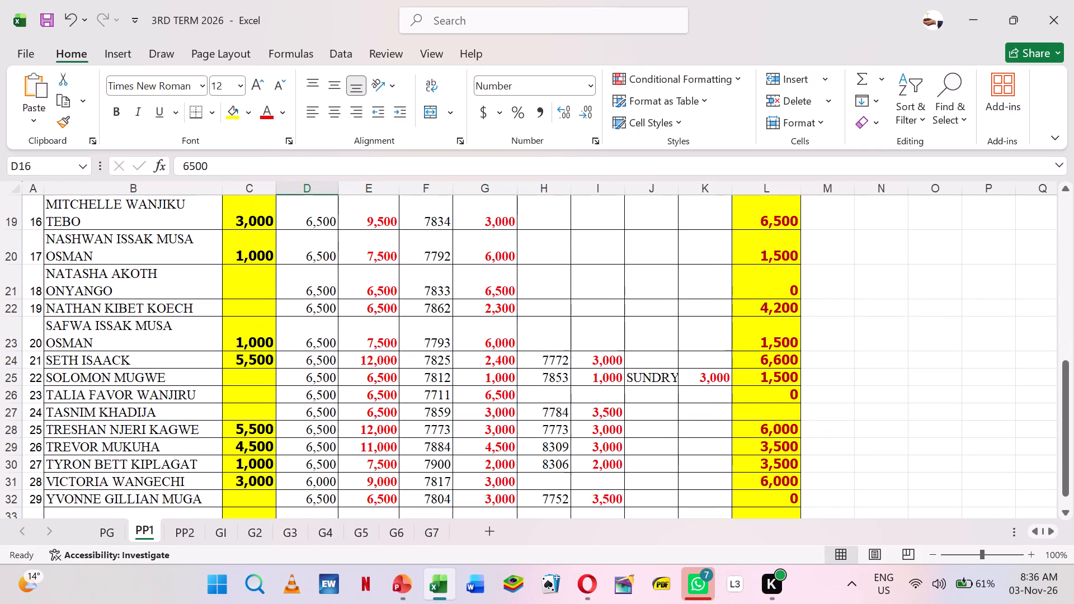
scroll(140, 398, "up", 2)
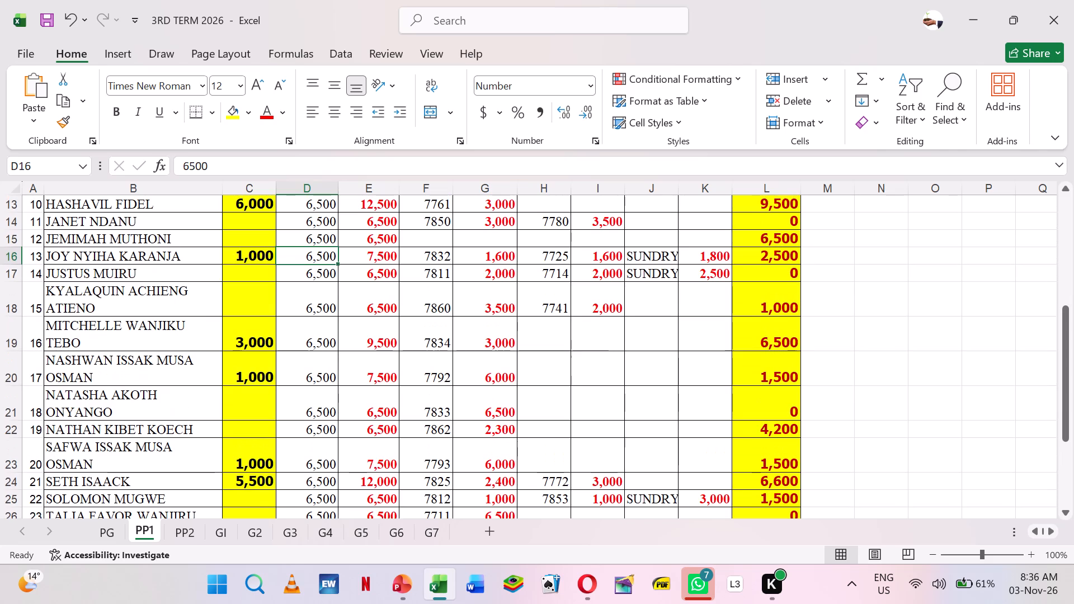
scroll(140, 398, "up", 1)
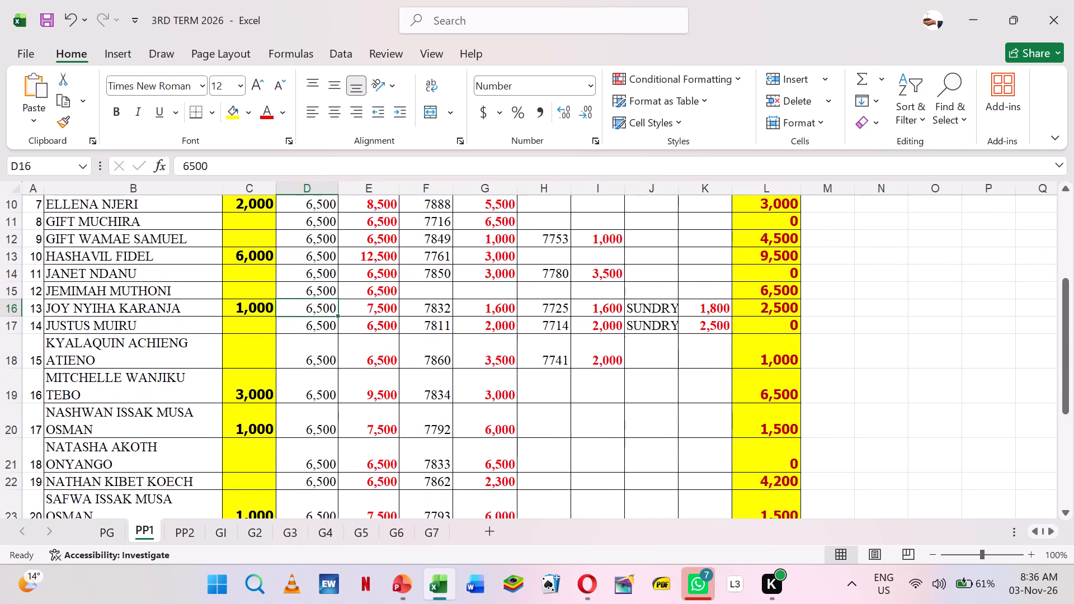
scroll(140, 398, "up", 2)
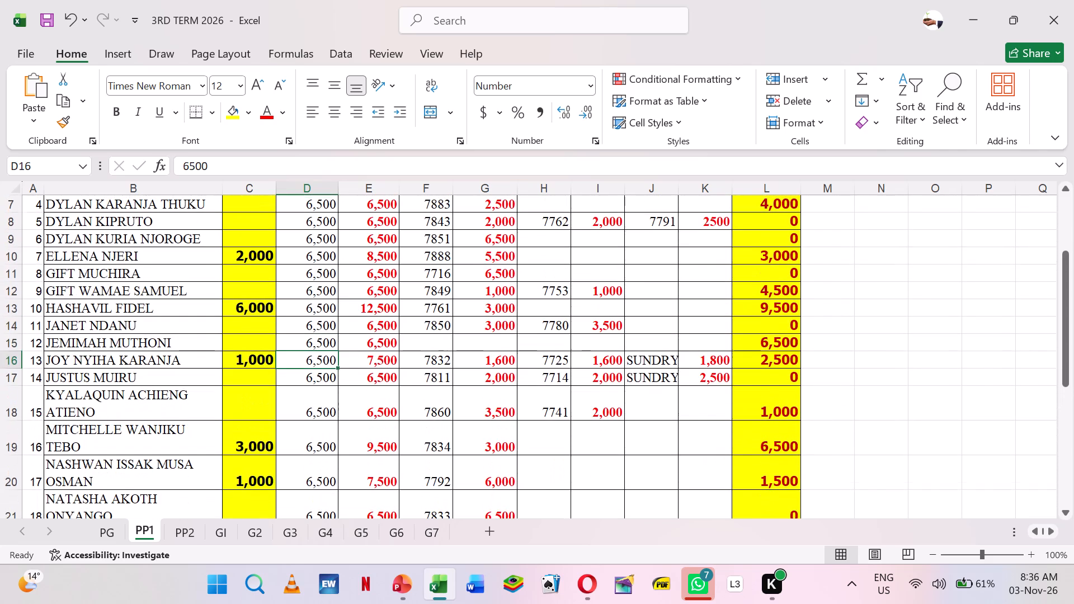
scroll(140, 398, "up", 1)
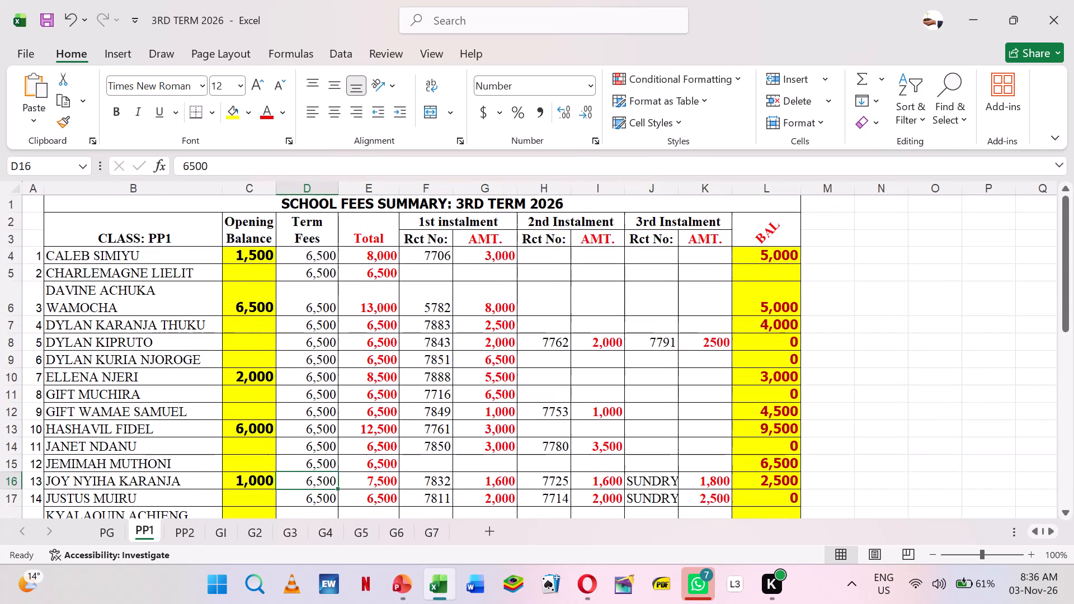
On the PP1 sheet, record a second instalment for pupil 4 in row 7: receipt number 8311, amount 2500.
left_click(165, 258)
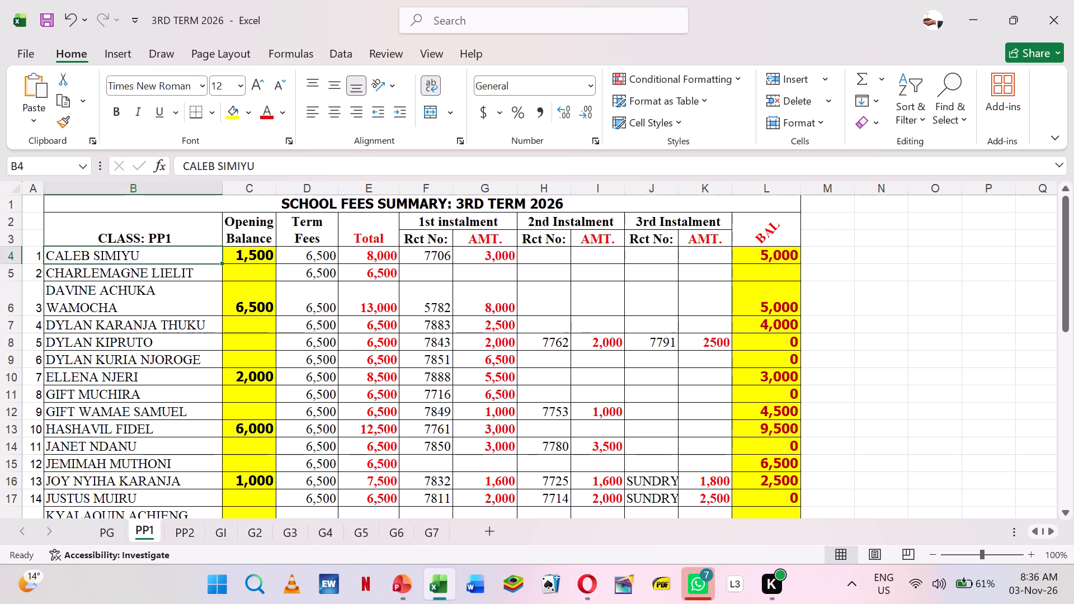
key("Down")
key("Down")
key("Down")
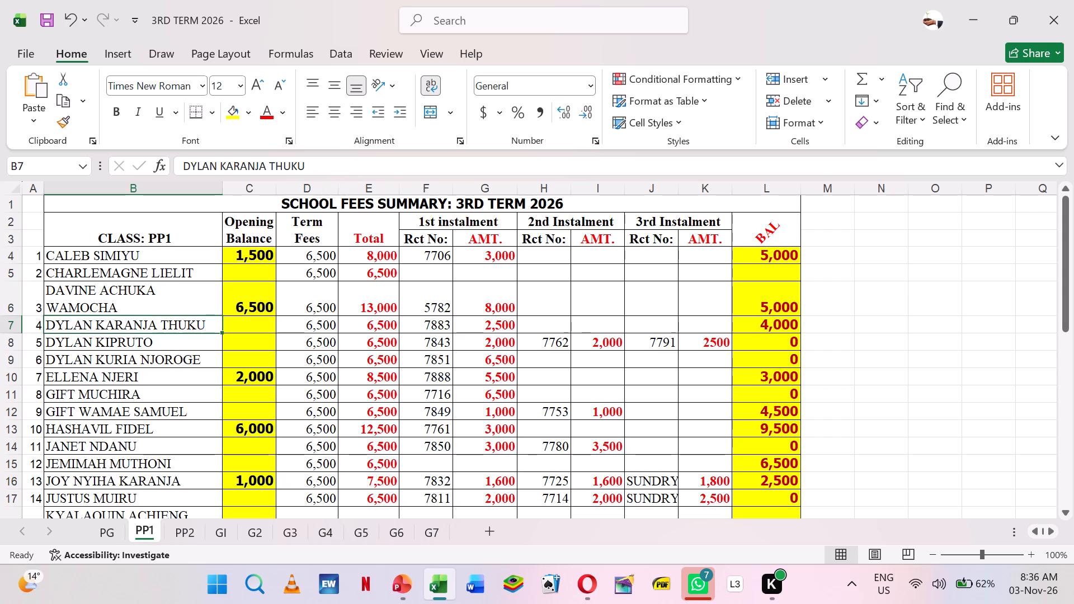
key("Right")
key("Right")
key("Right")
key("Right")
key("Right")
key("Right")
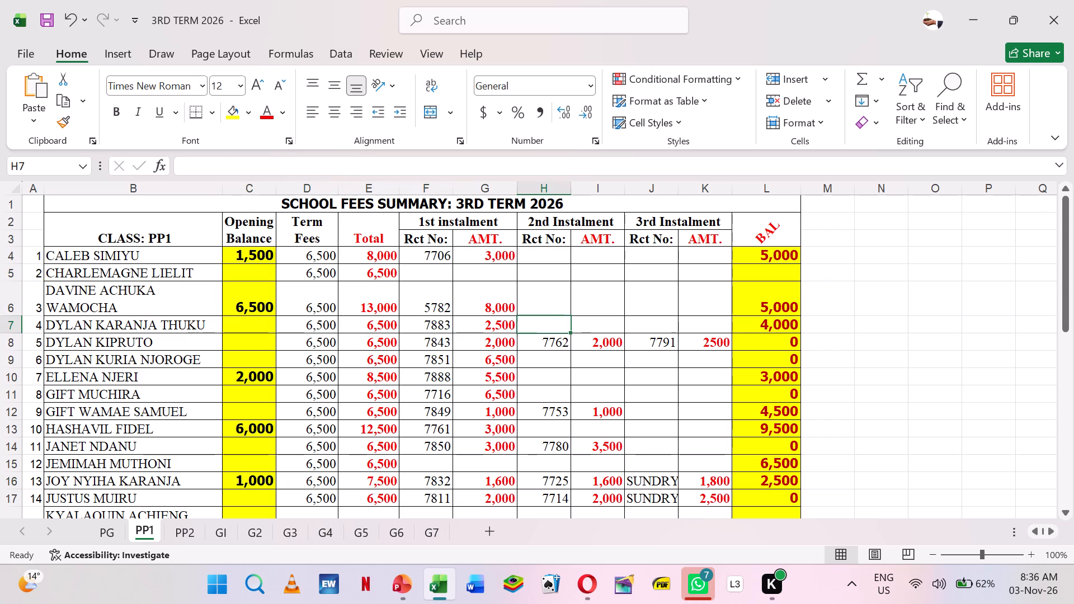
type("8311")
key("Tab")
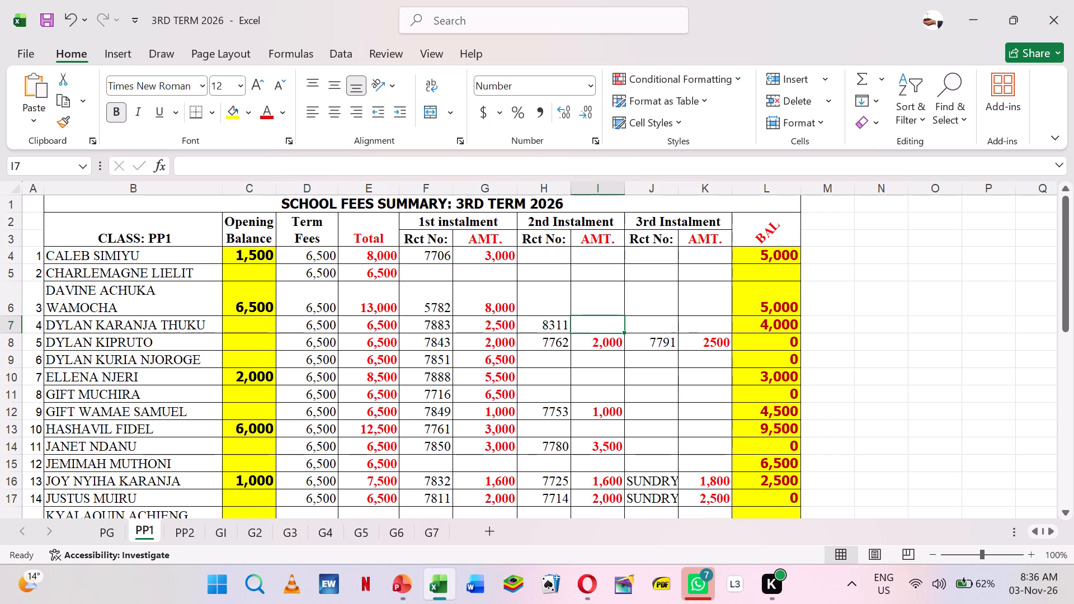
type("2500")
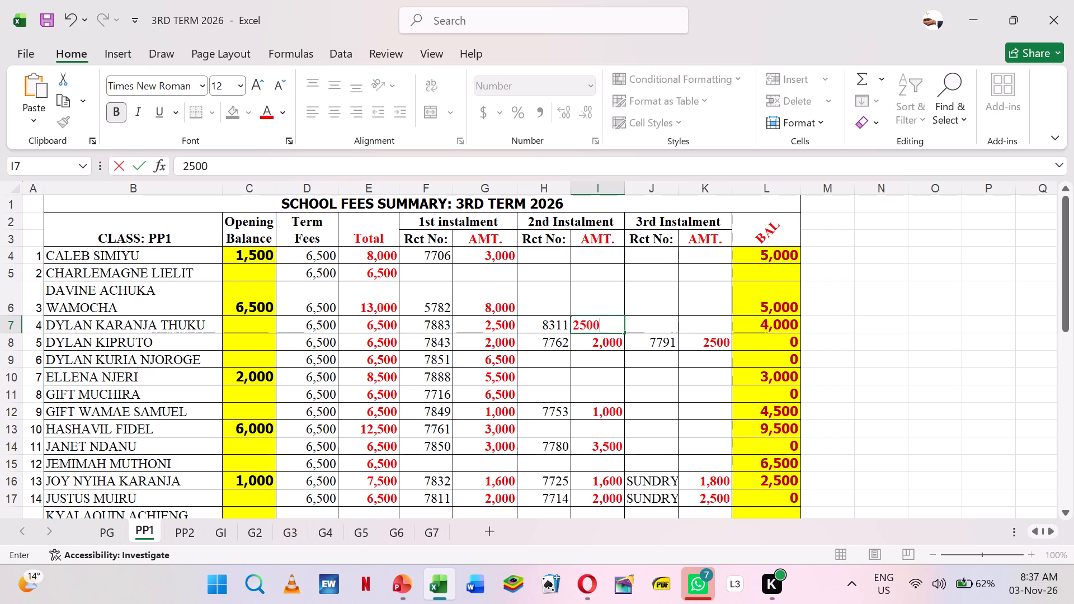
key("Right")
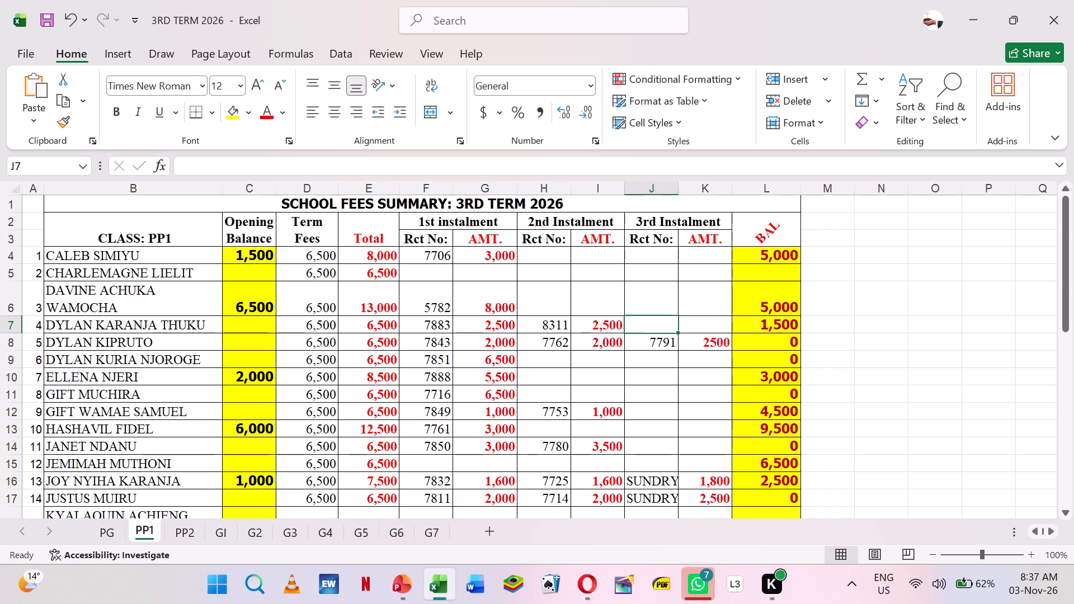
On the G2 sheet, record a third instalment for pupil 6 in row 9: receipt number 8312, amount 1000.
left_click(261, 532)
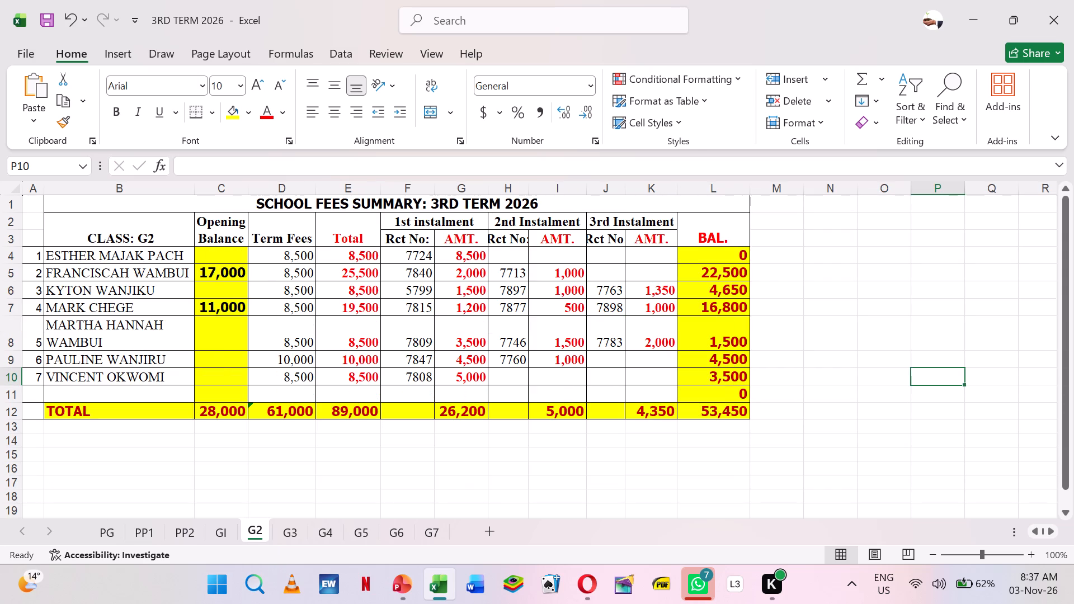
left_click(610, 357)
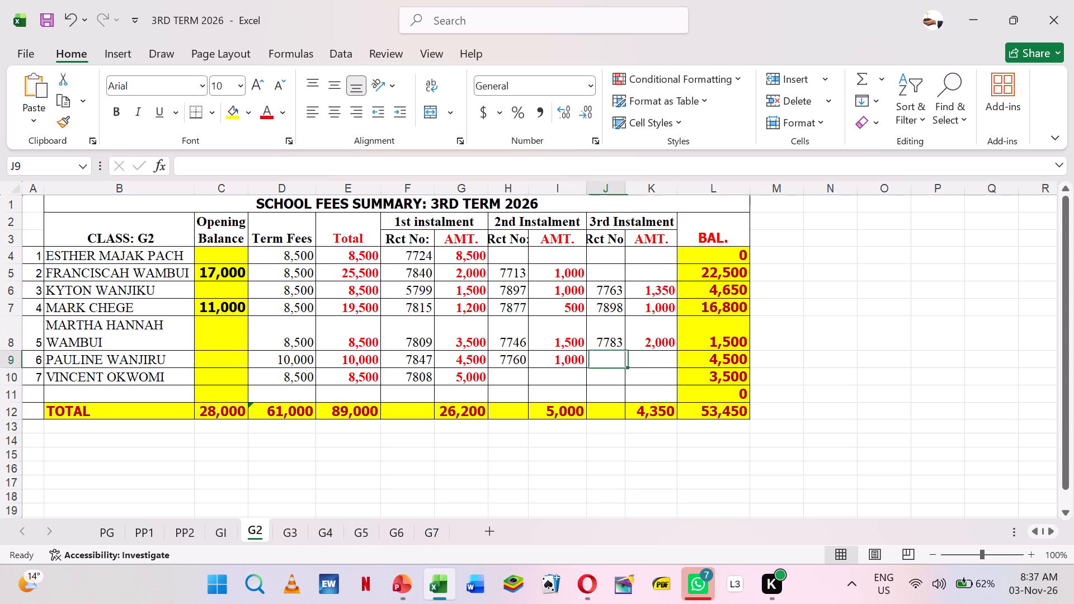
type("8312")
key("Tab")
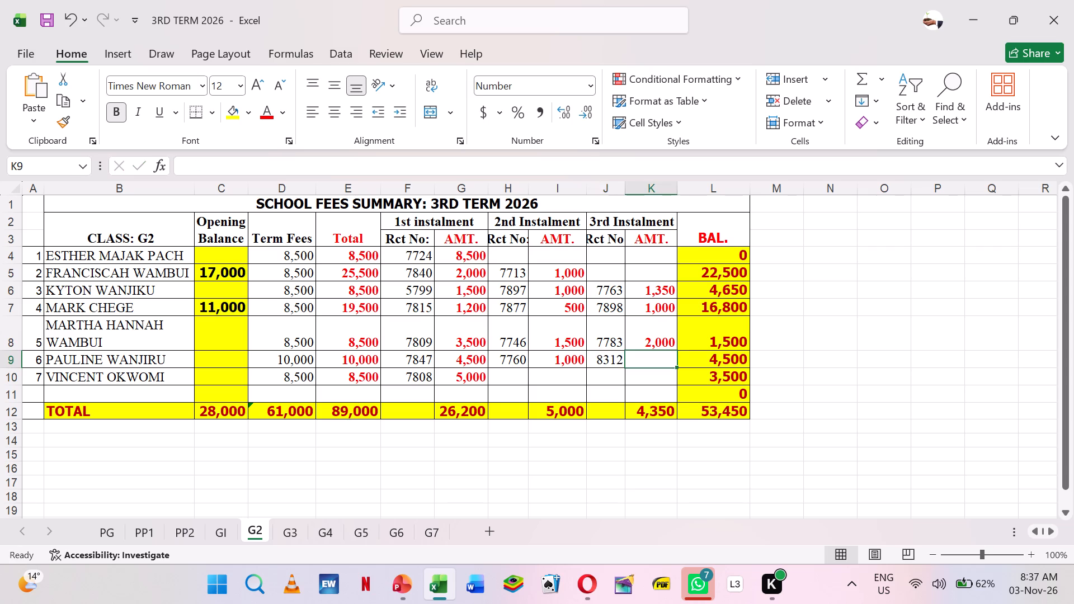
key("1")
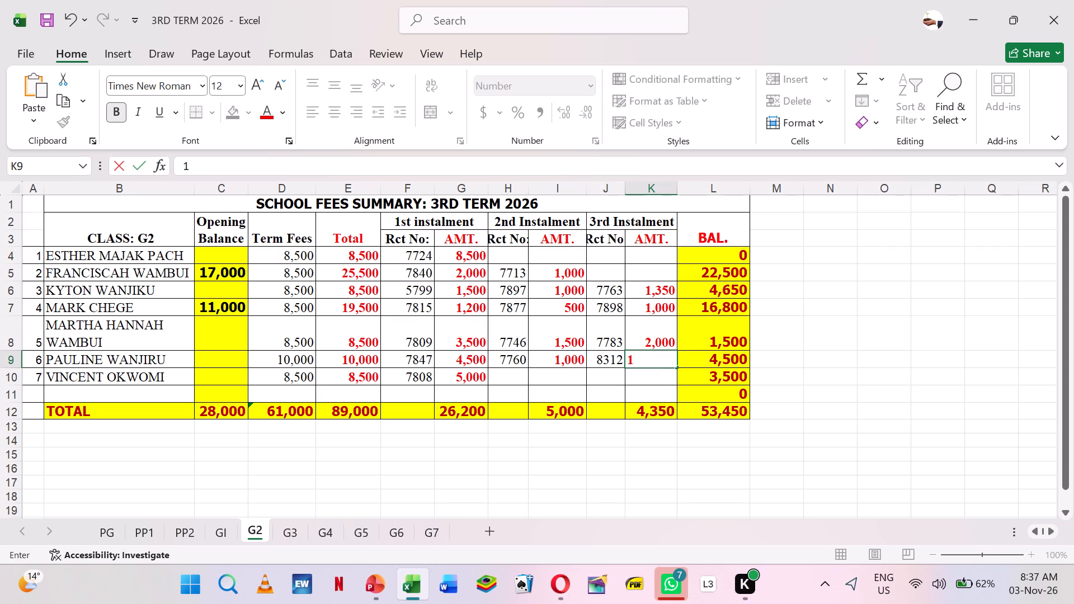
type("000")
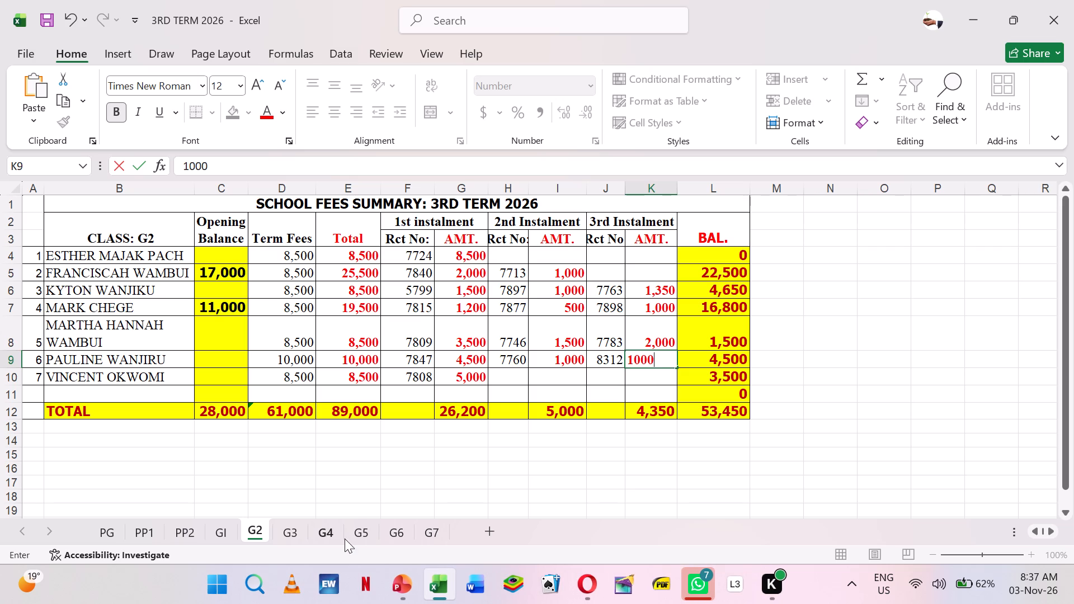
left_click(141, 537)
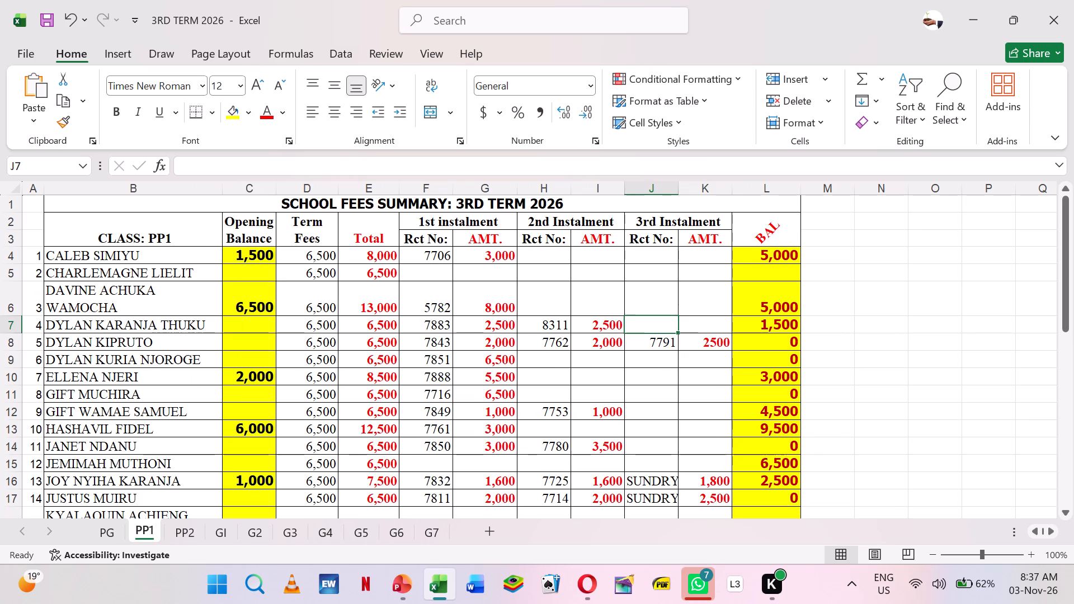
scroll(188, 439, "down", 1)
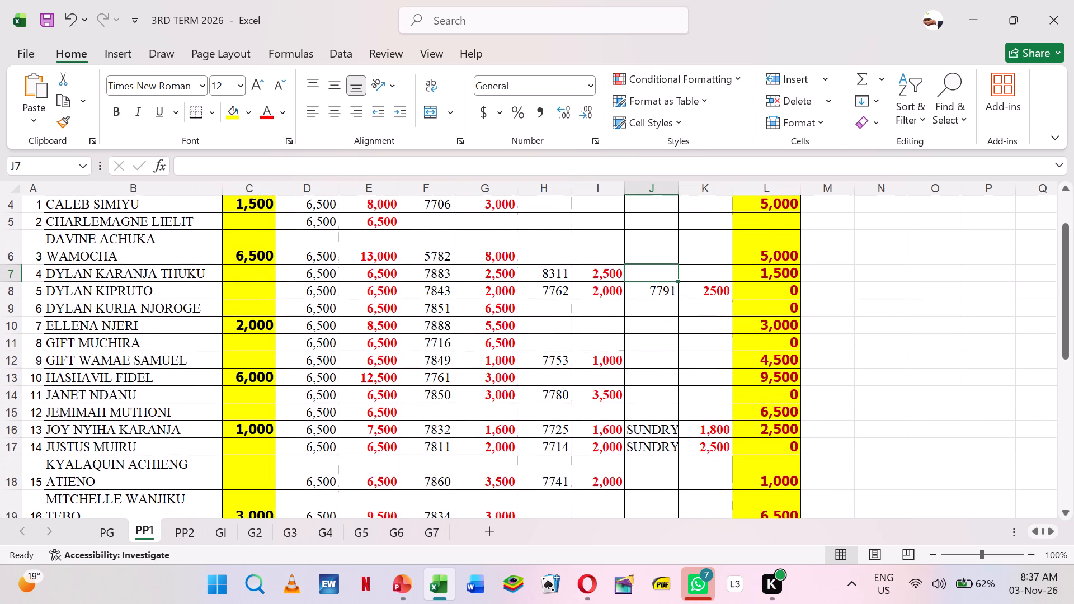
scroll(188, 439, "down", 2)
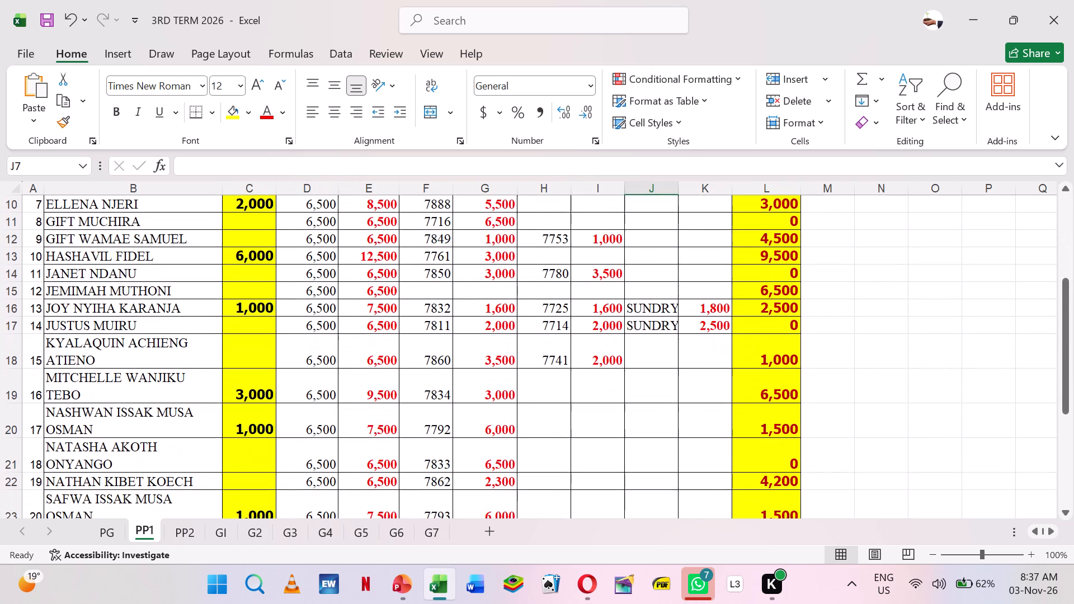
scroll(188, 439, "down", 2)
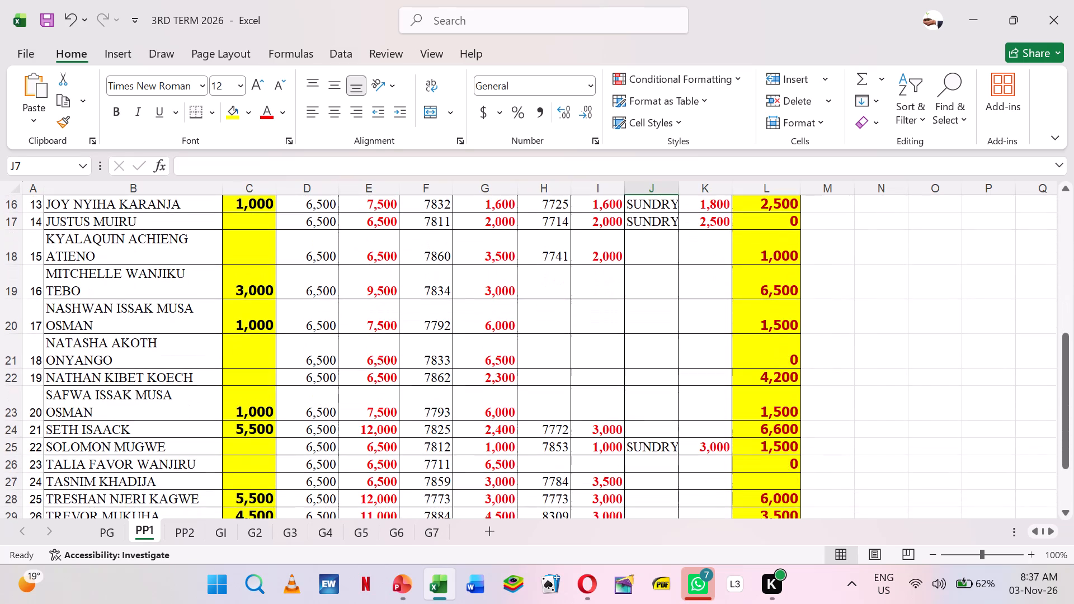
scroll(188, 439, "down", 2)
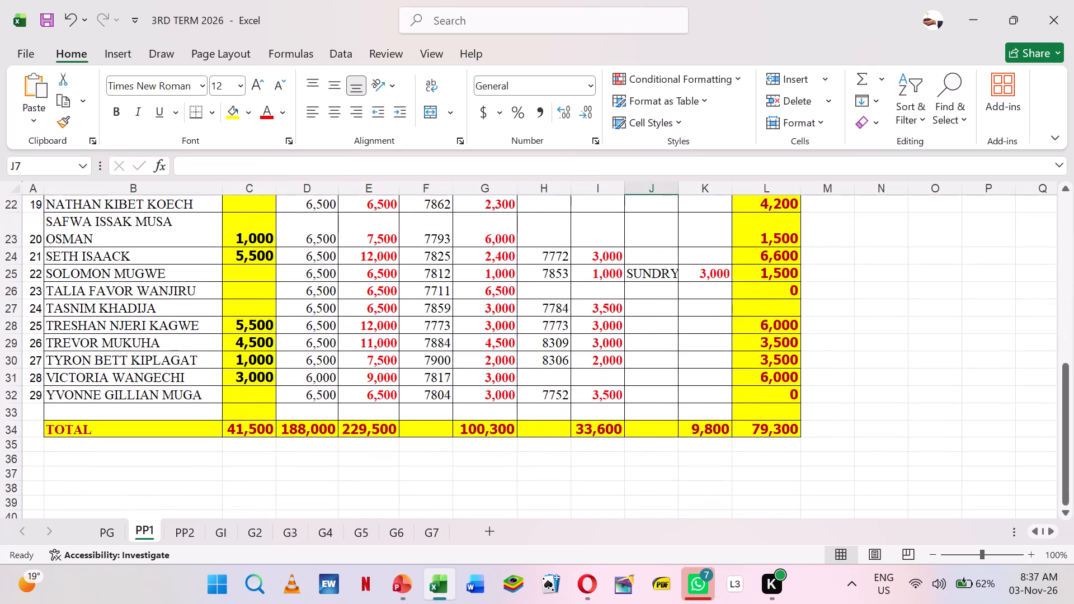
scroll(165, 437, "up", 3)
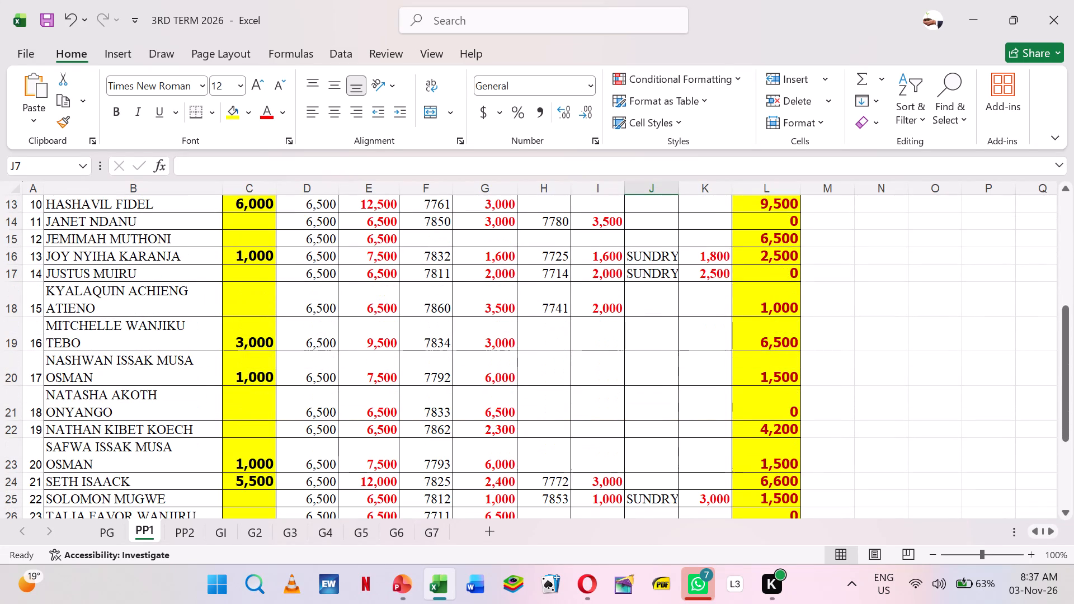
scroll(165, 438, "up", 1)
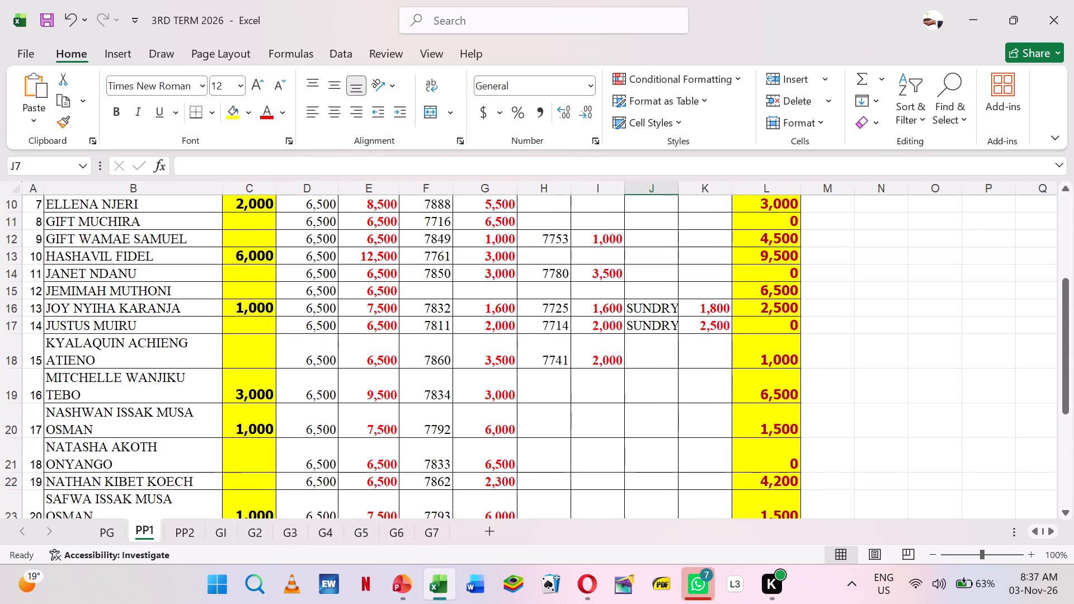
left_click(649, 242)
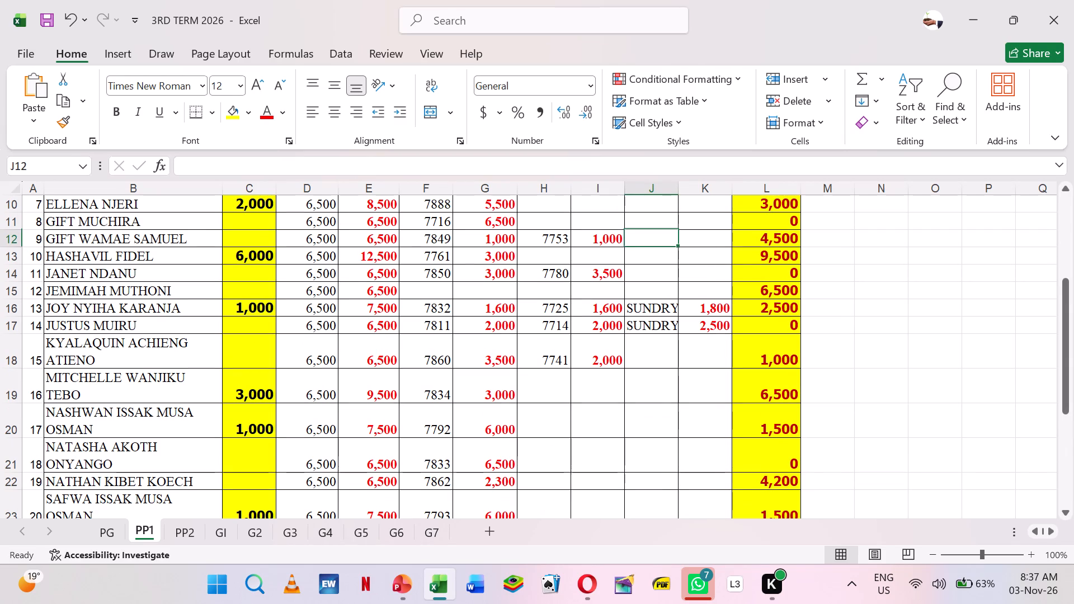
key("8")
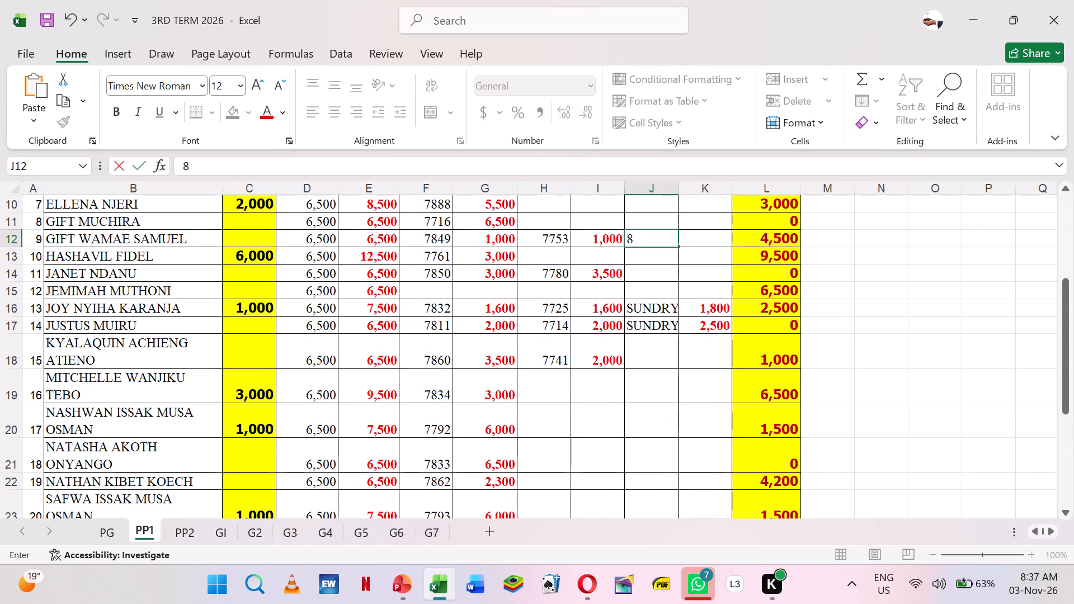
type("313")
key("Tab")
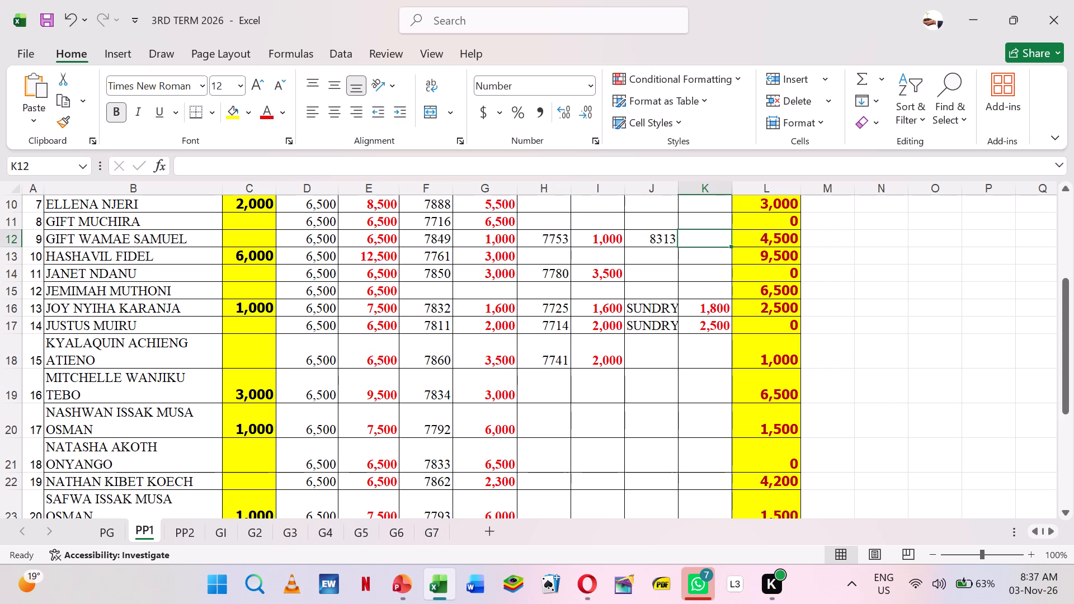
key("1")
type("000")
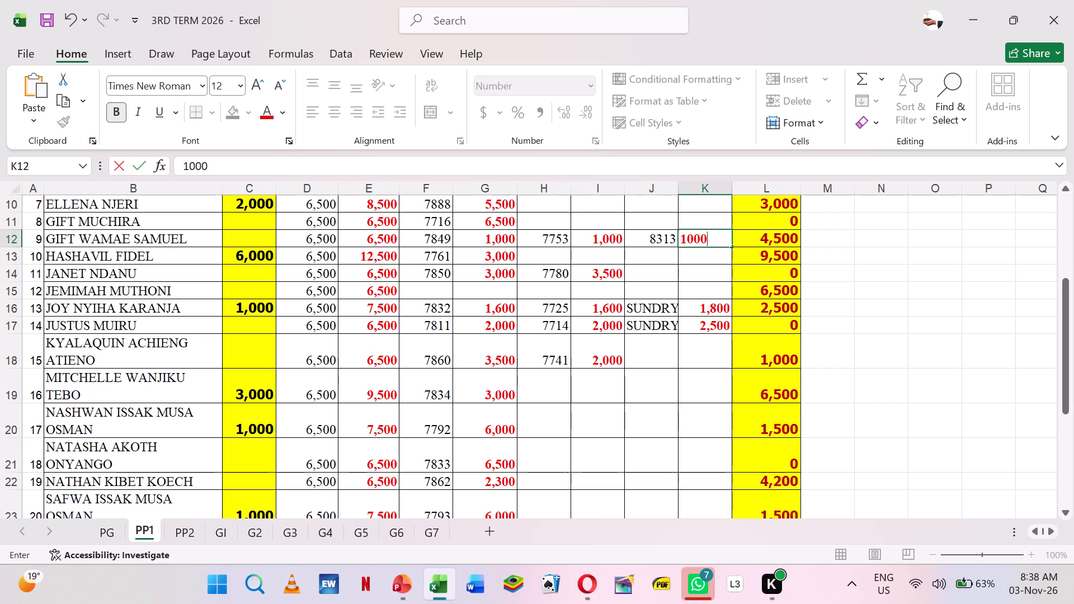
scroll(157, 365, "up", 2)
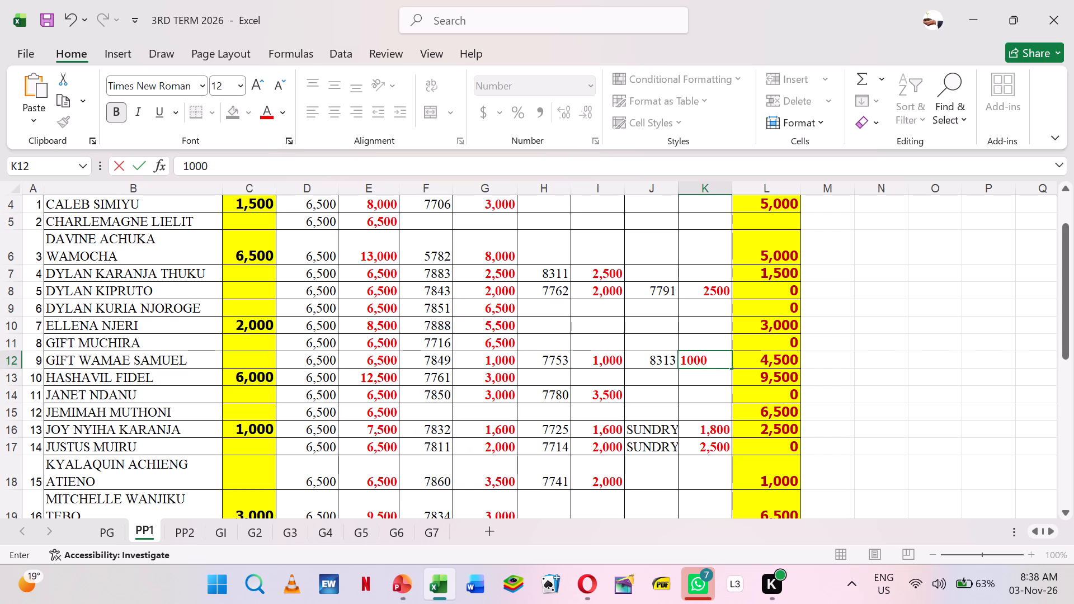
left_click(540, 382)
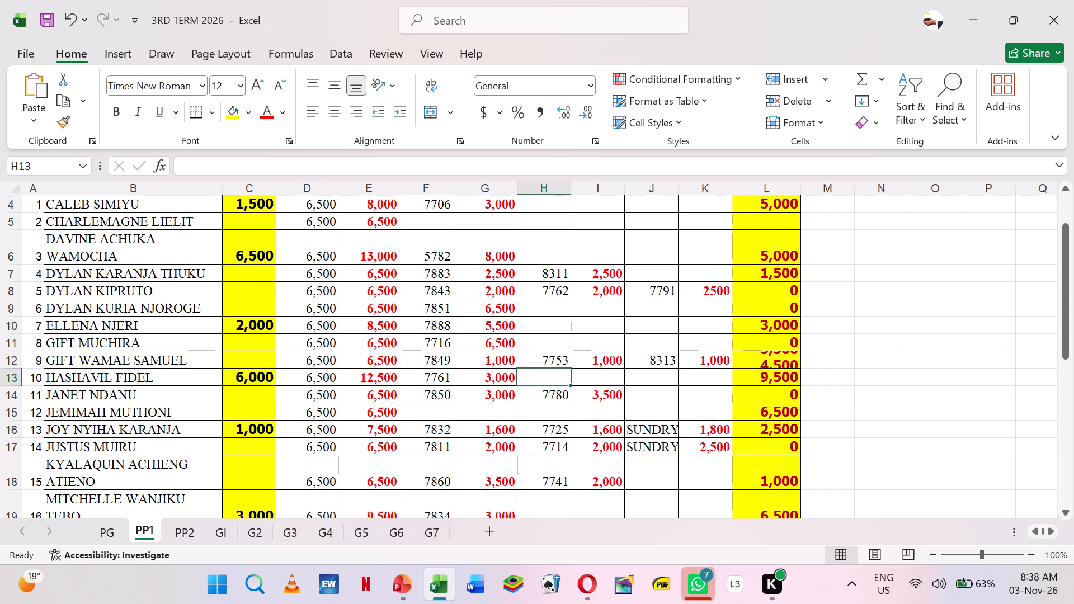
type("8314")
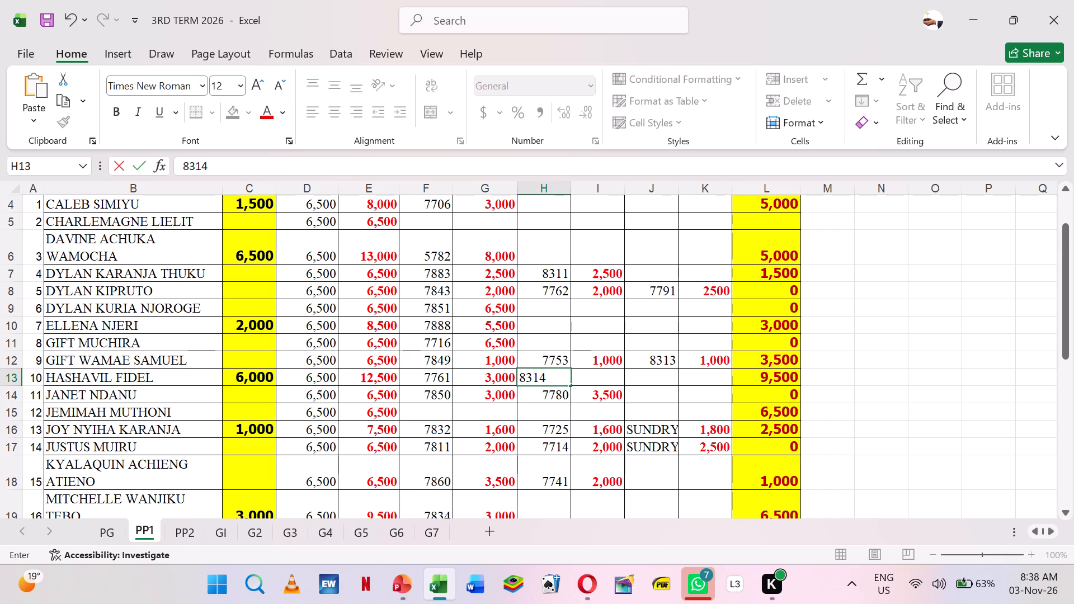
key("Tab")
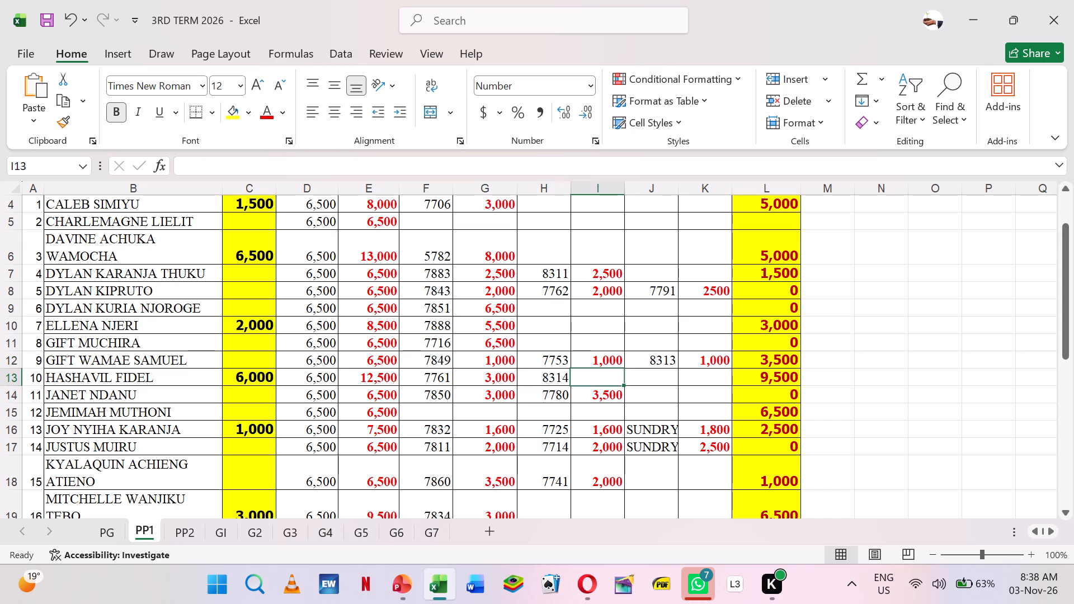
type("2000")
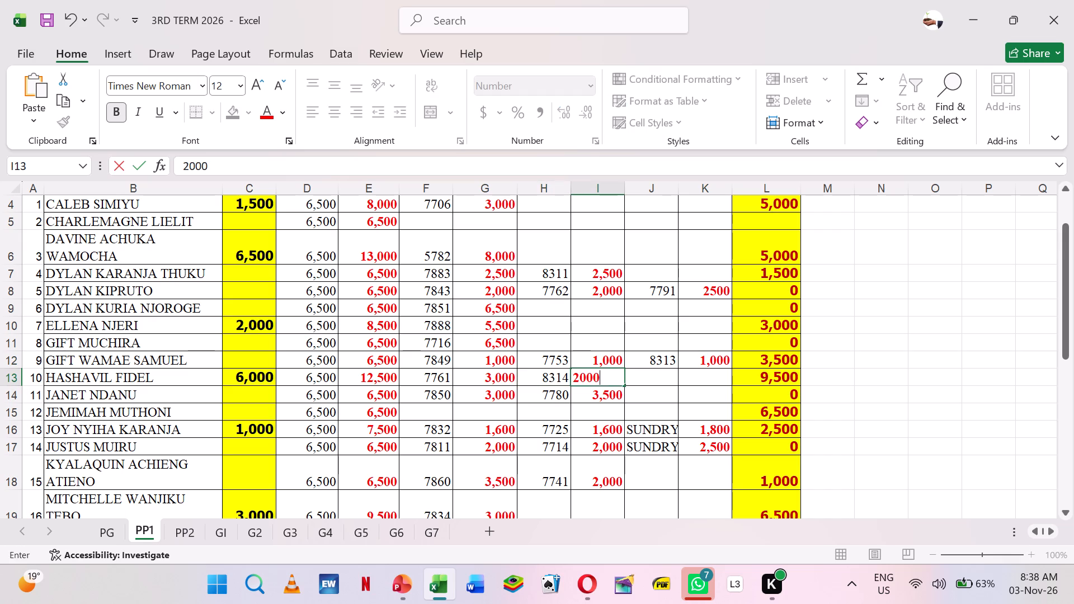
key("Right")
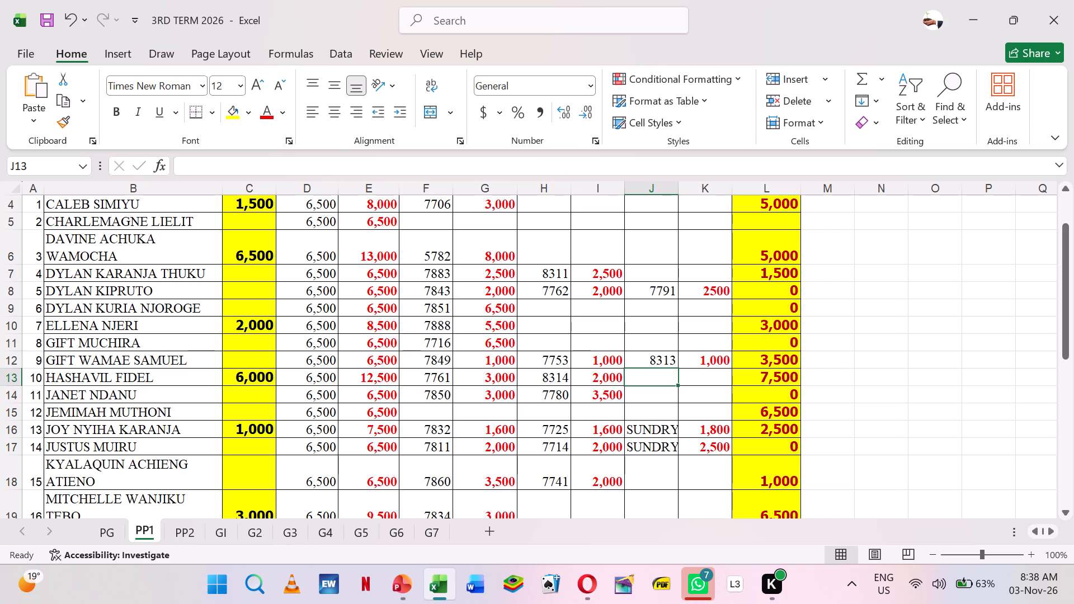
On the GI sheet, set pupil 1's third instalment in row 4 to receipt SUNDRY and amount 2000.
left_click(230, 528)
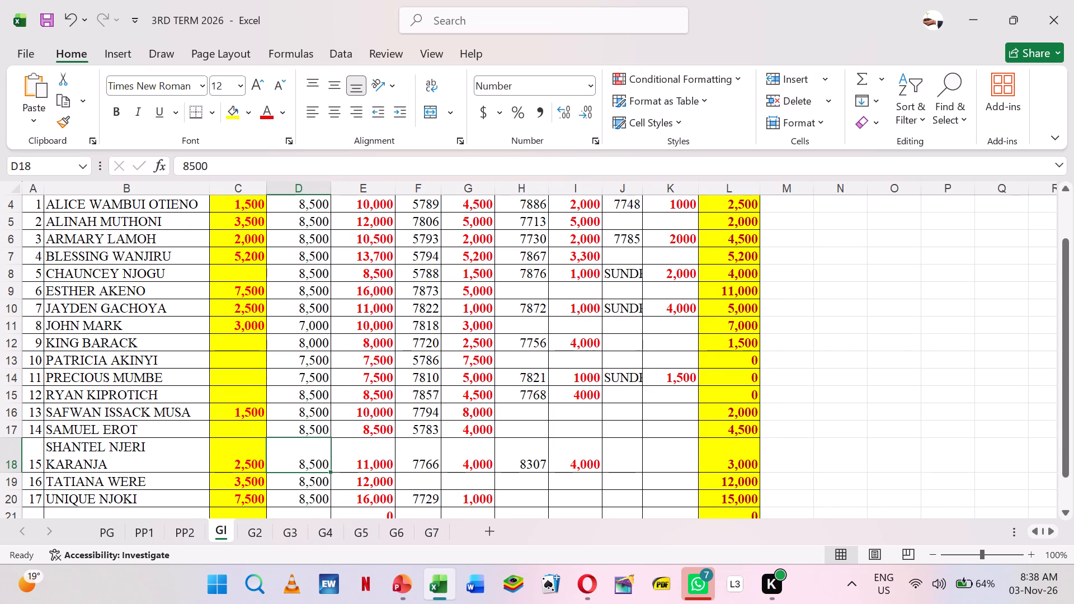
scroll(210, 253, "up", 1)
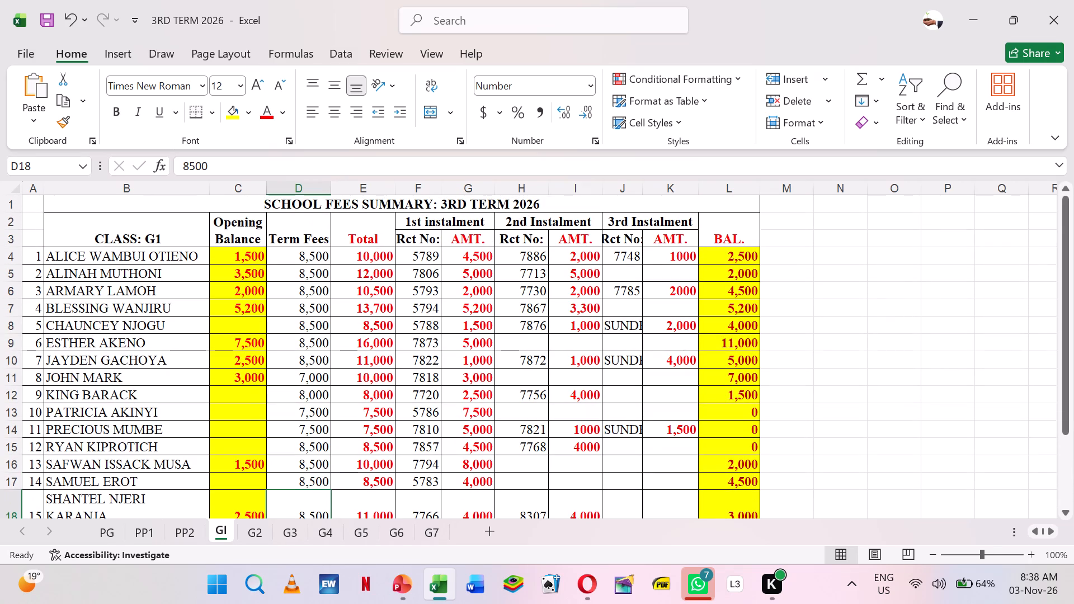
left_click(629, 256)
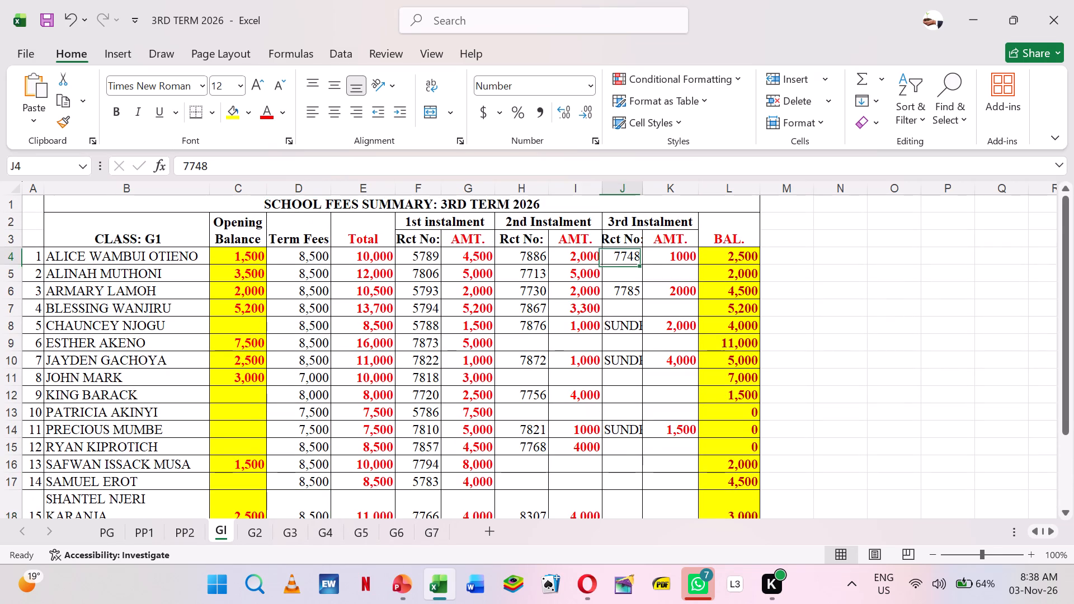
type("SU")
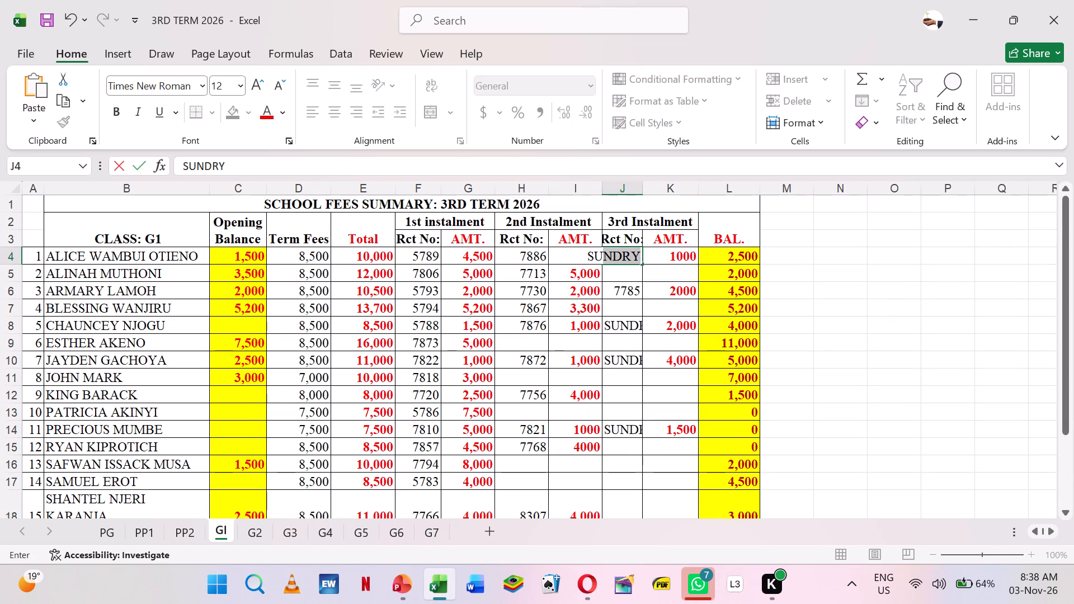
key("Tab")
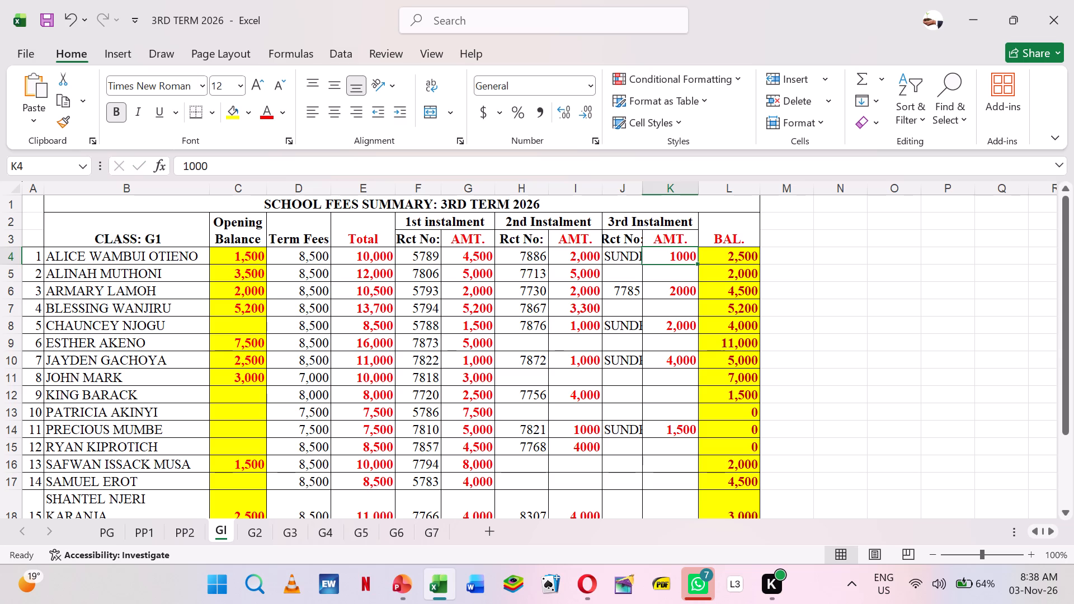
type("2000")
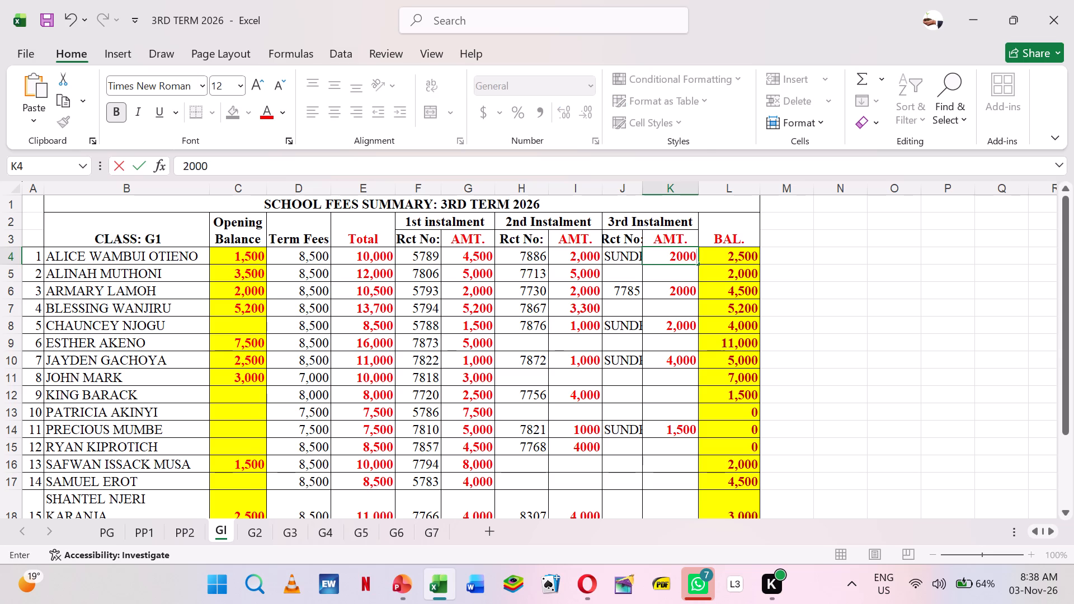
Clear the opening balance of pupil 1 in row 4 of the GI sheet.
key("Left")
key("Left")
key("Left")
key("Left")
key("Left")
key("Left")
key("Left")
key("Left")
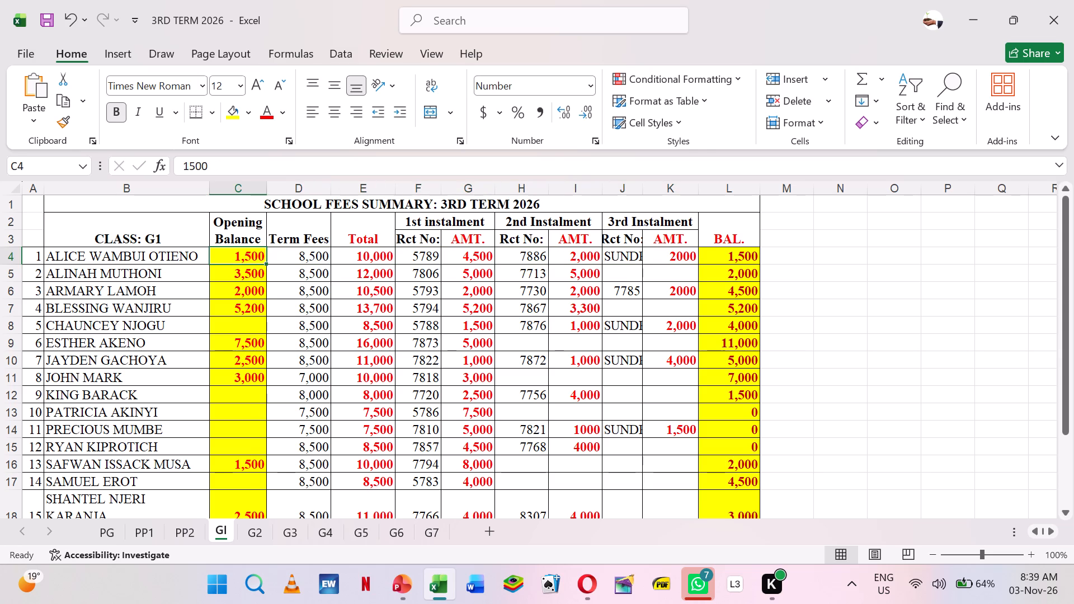
key("Delete")
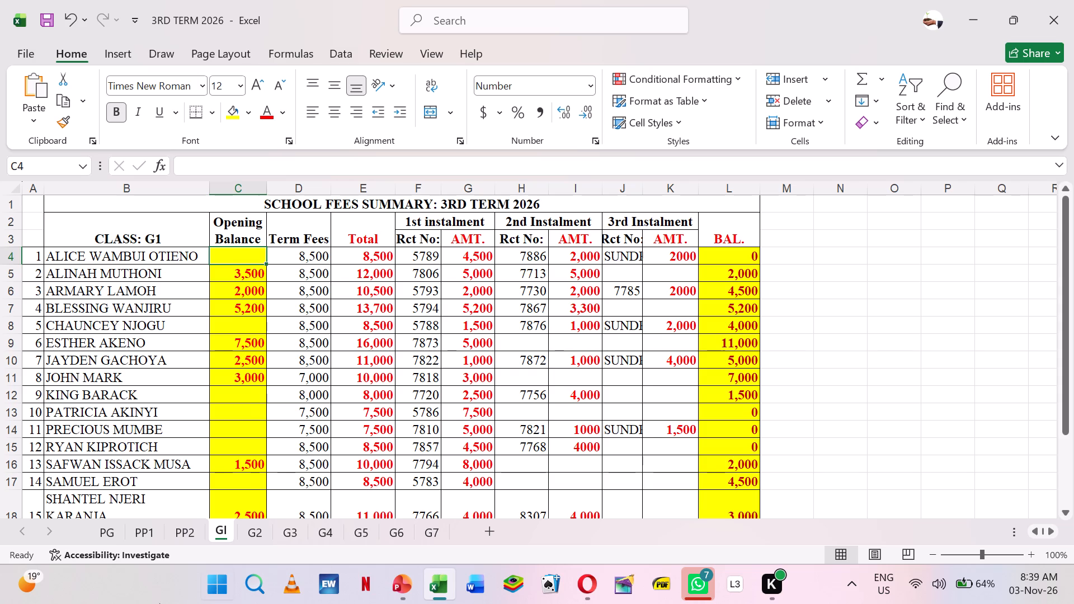
On the PP1 sheet, record a second instalment for pupil 19 in row 22: receipt number 8316, amount 800.
left_click(142, 533)
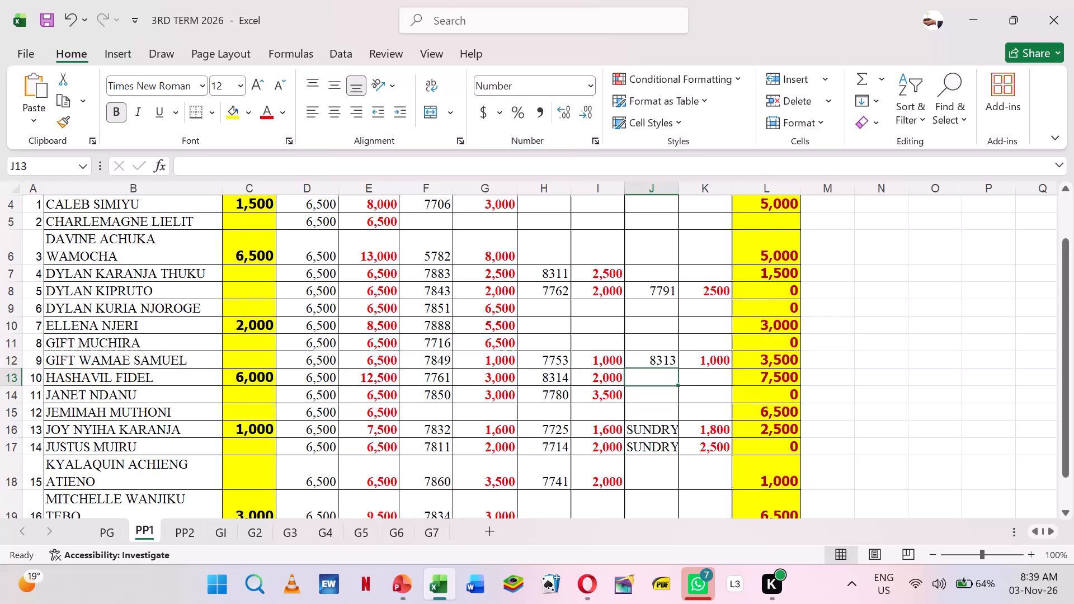
scroll(173, 276, "down", 2)
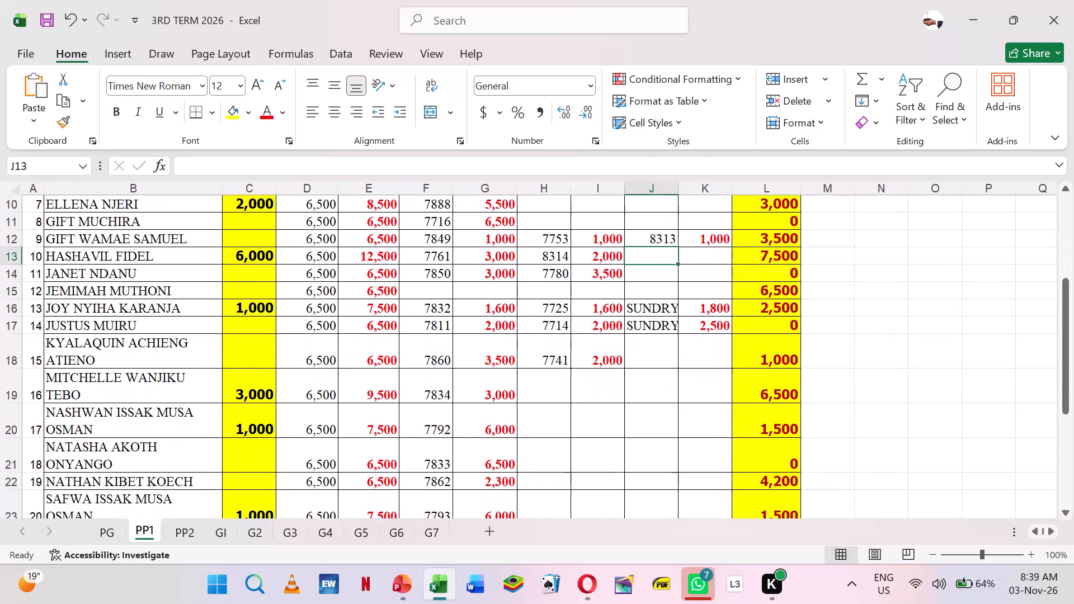
scroll(173, 276, "down", 1)
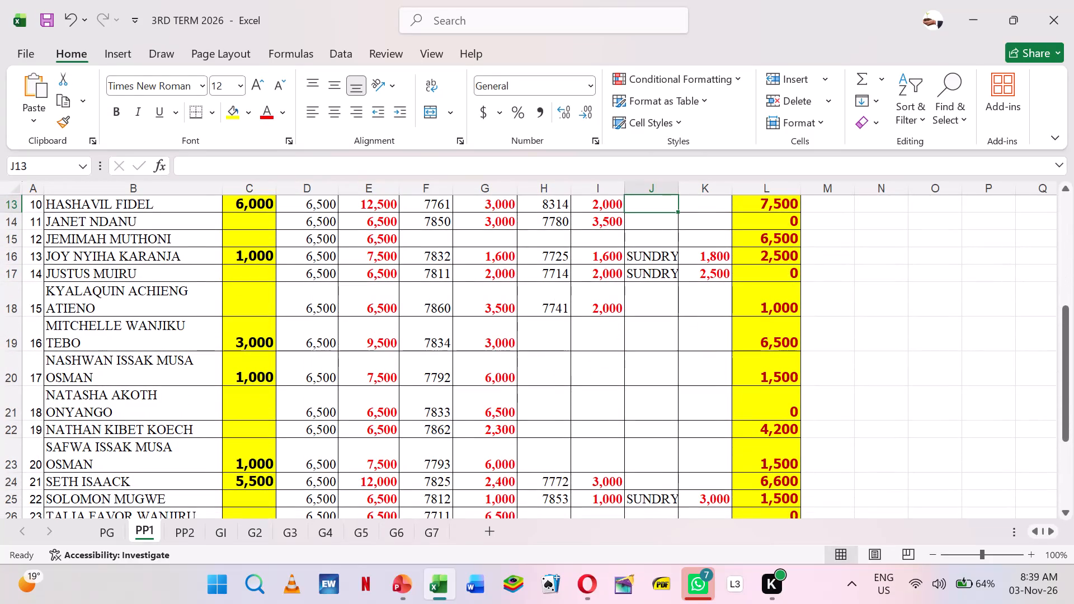
left_click(552, 422)
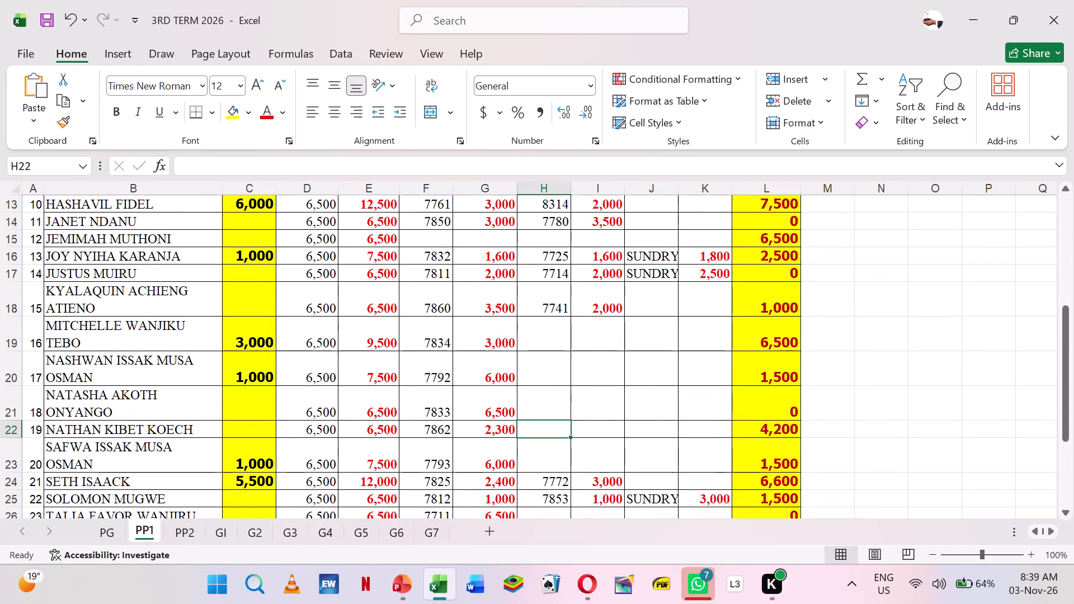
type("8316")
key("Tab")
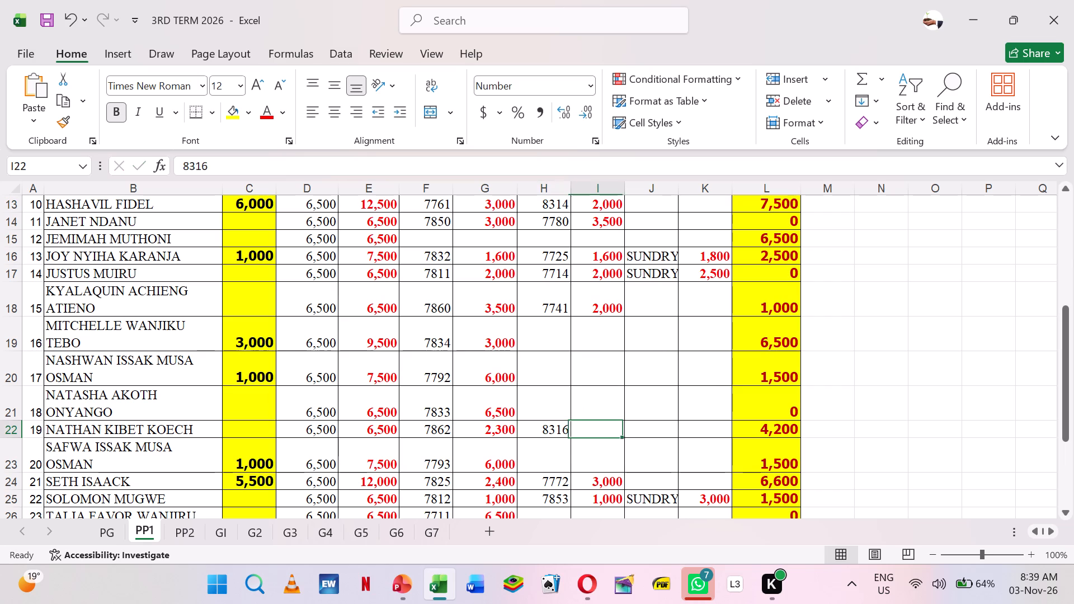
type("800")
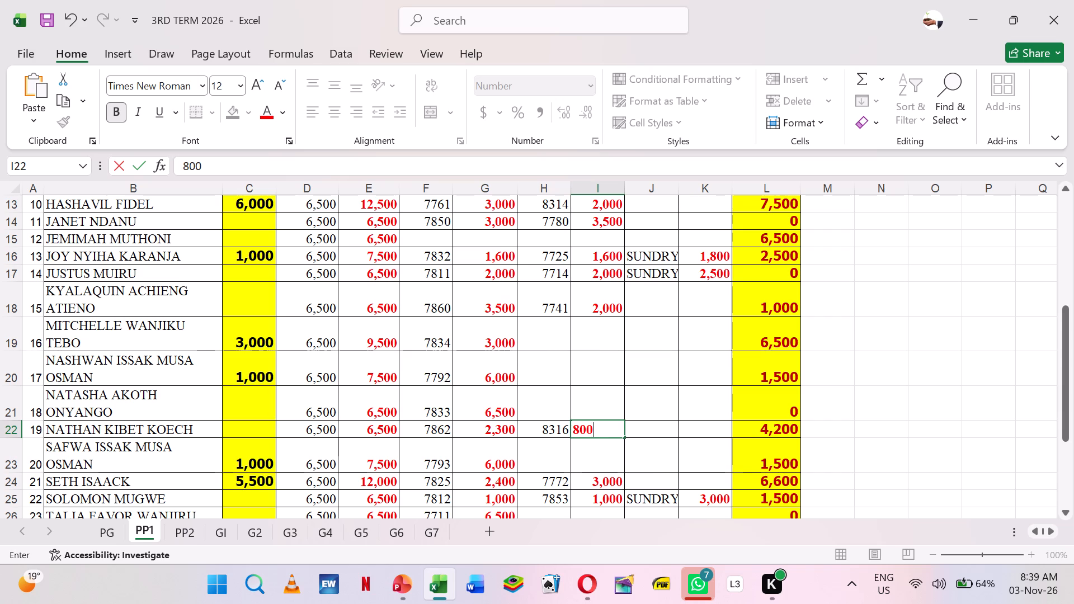
left_click(273, 527)
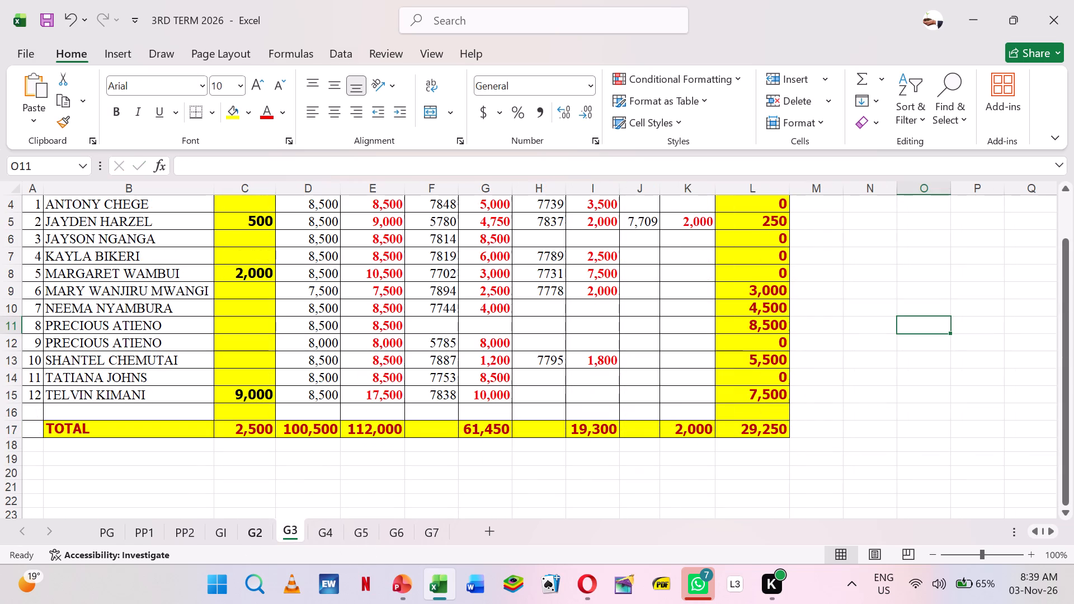
scroll(134, 398, "up", 1)
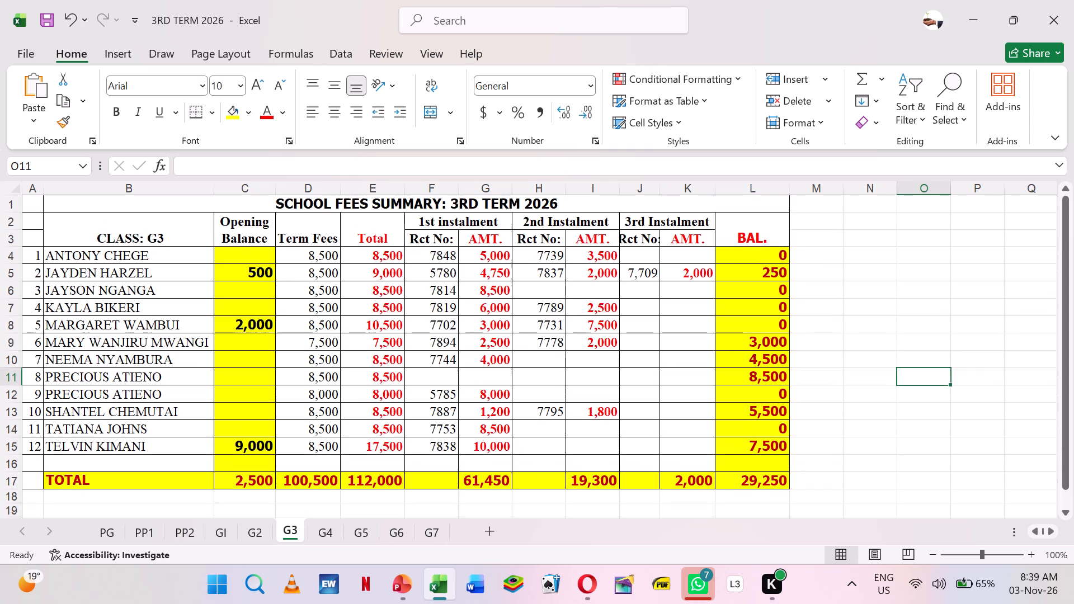
left_click(261, 534)
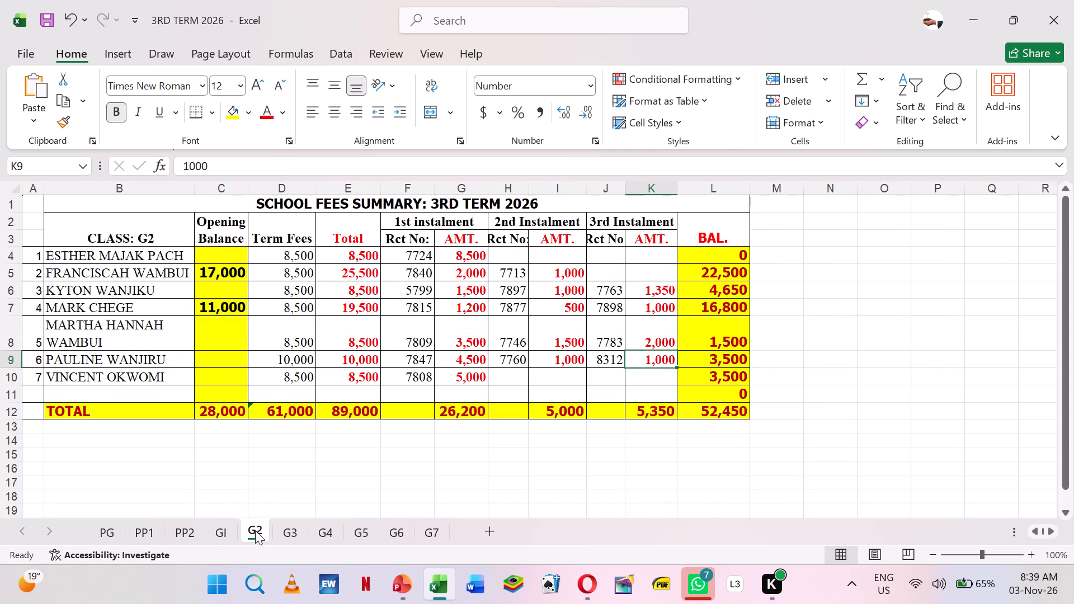
left_click(514, 375)
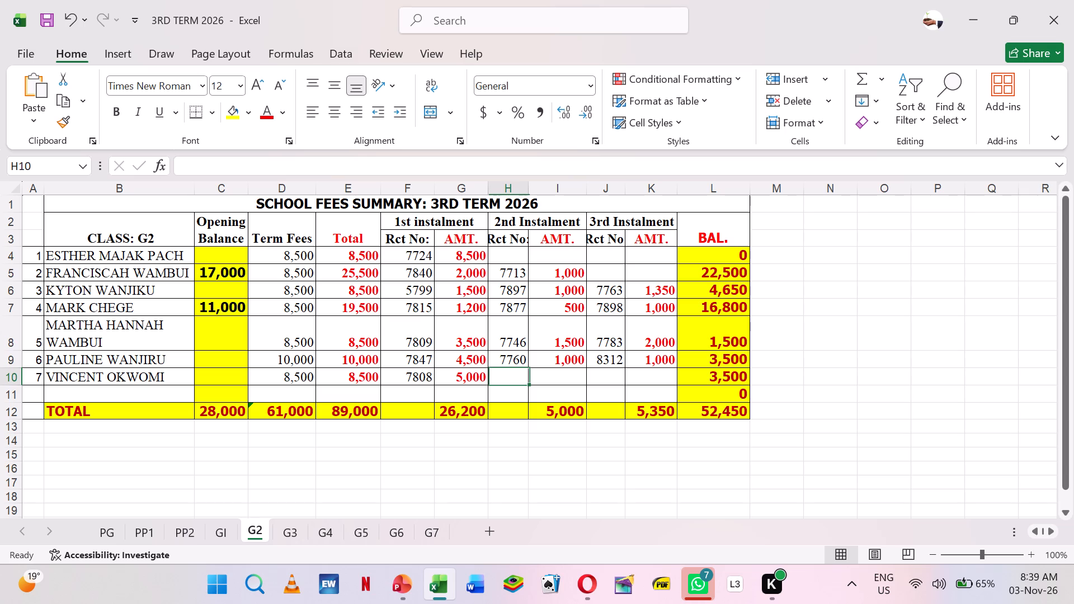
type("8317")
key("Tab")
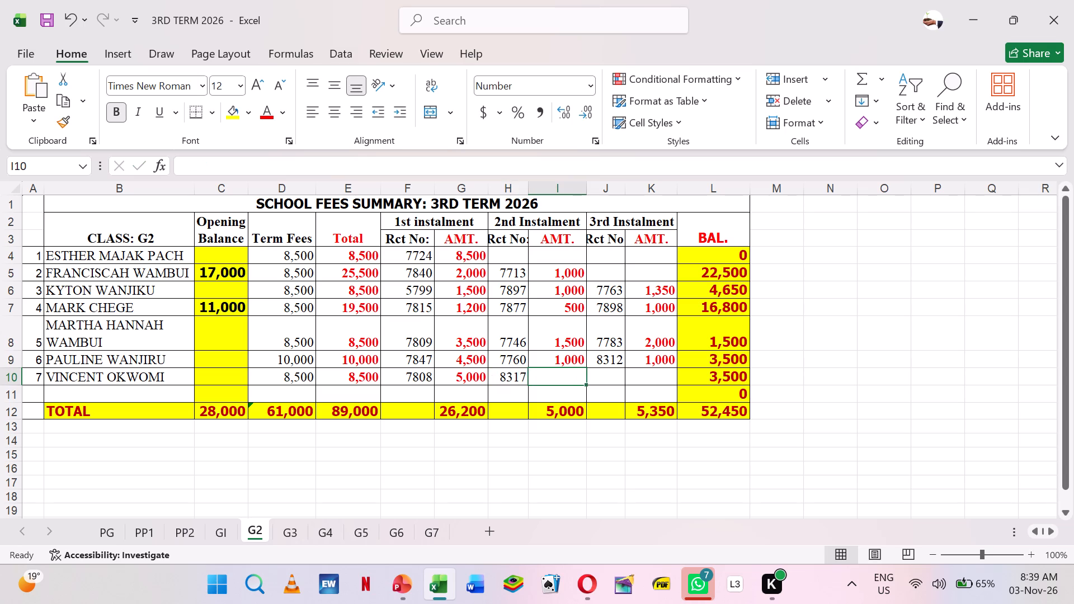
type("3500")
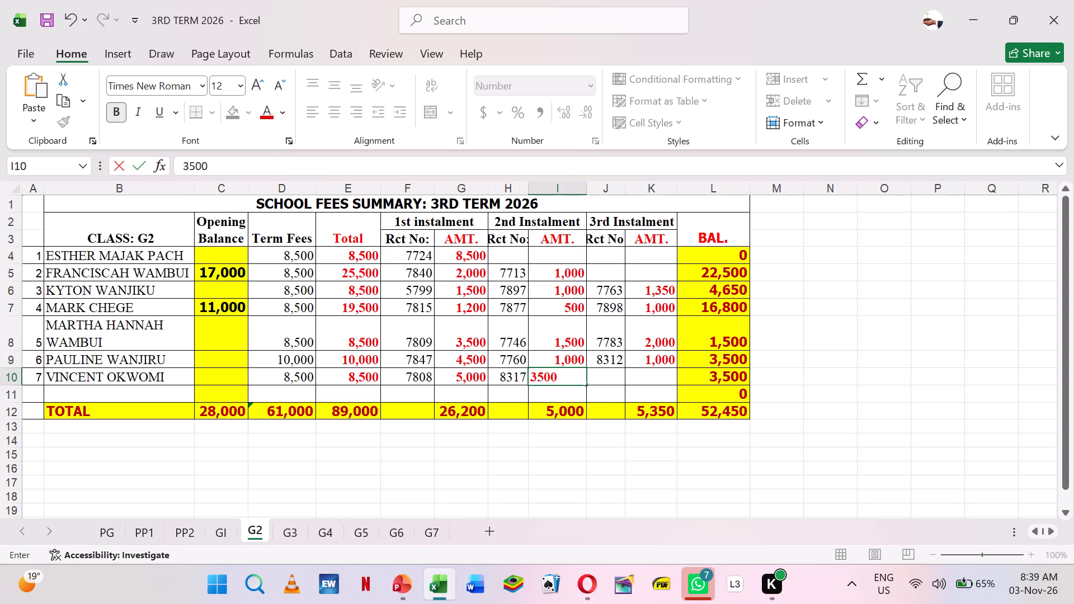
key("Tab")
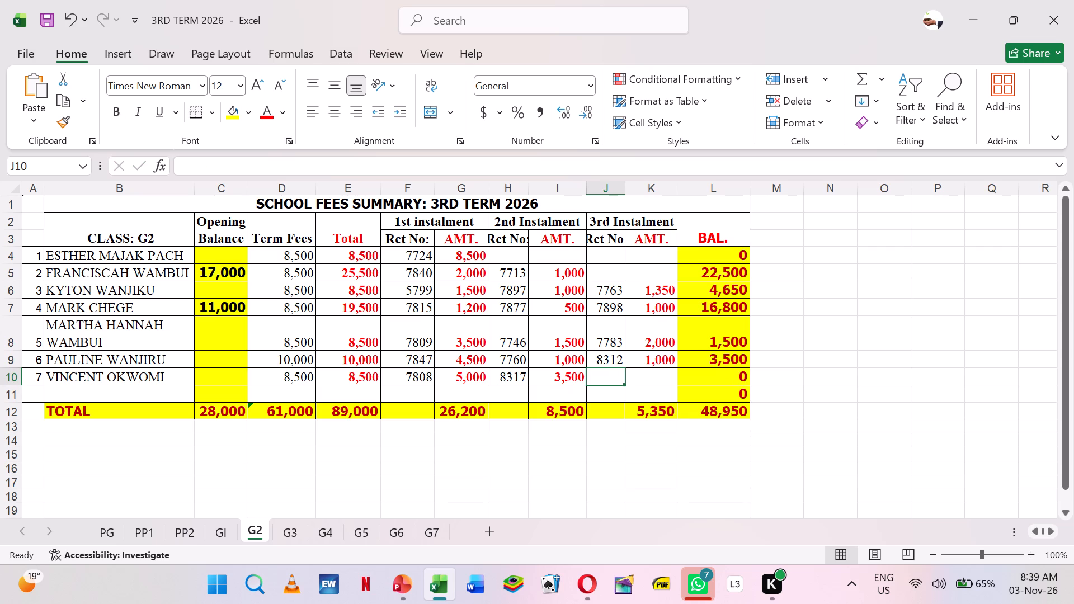
left_click(185, 528)
scroll(113, 279, "down", 1)
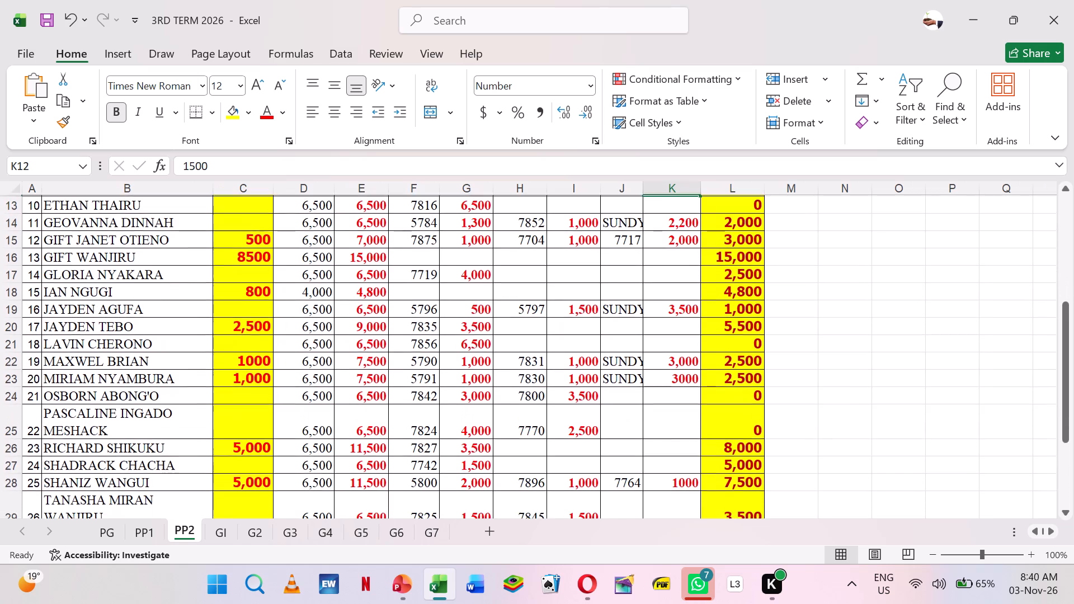
scroll(114, 279, "down", 2)
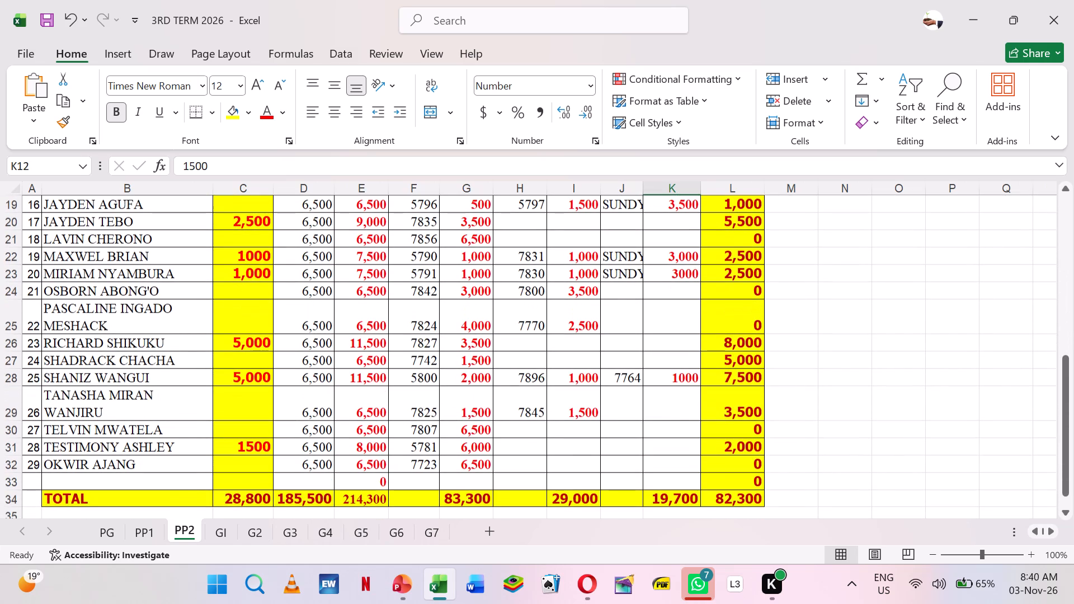
scroll(146, 341, "up", 2)
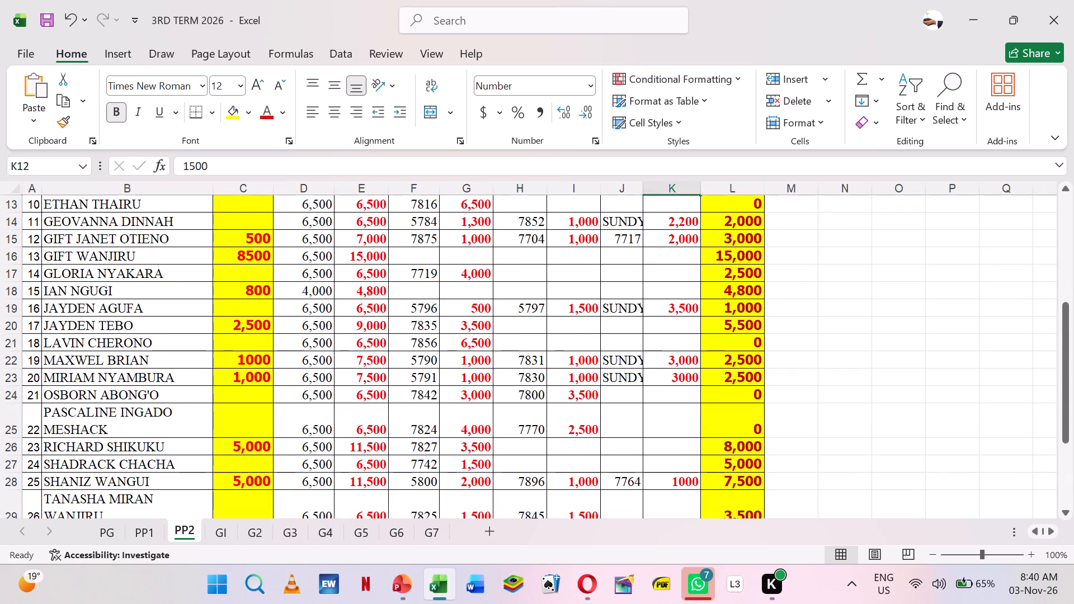
scroll(146, 341, "down", 1)
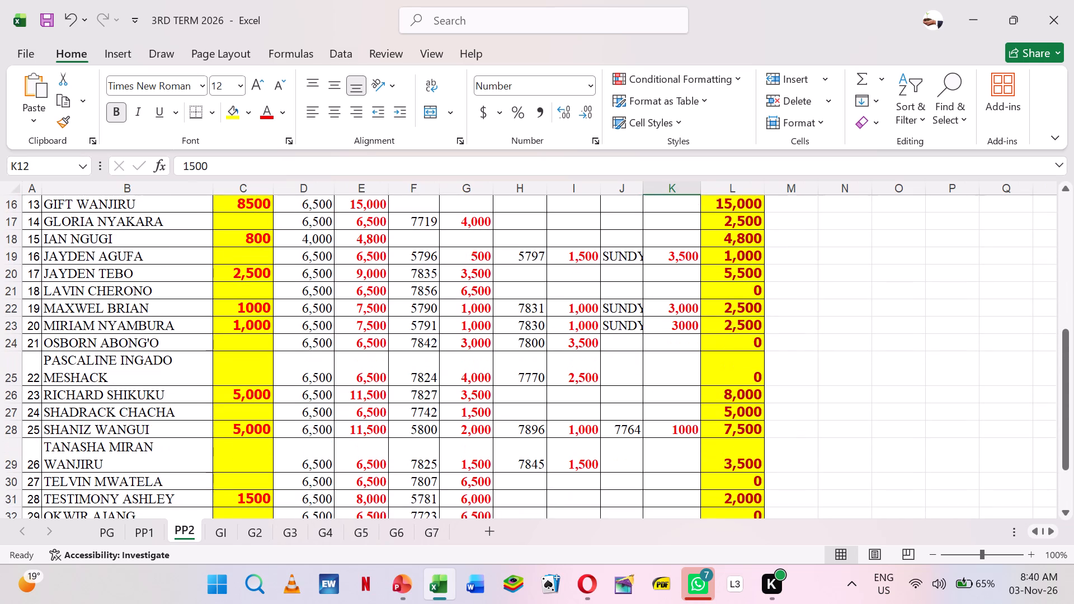
left_click(624, 458)
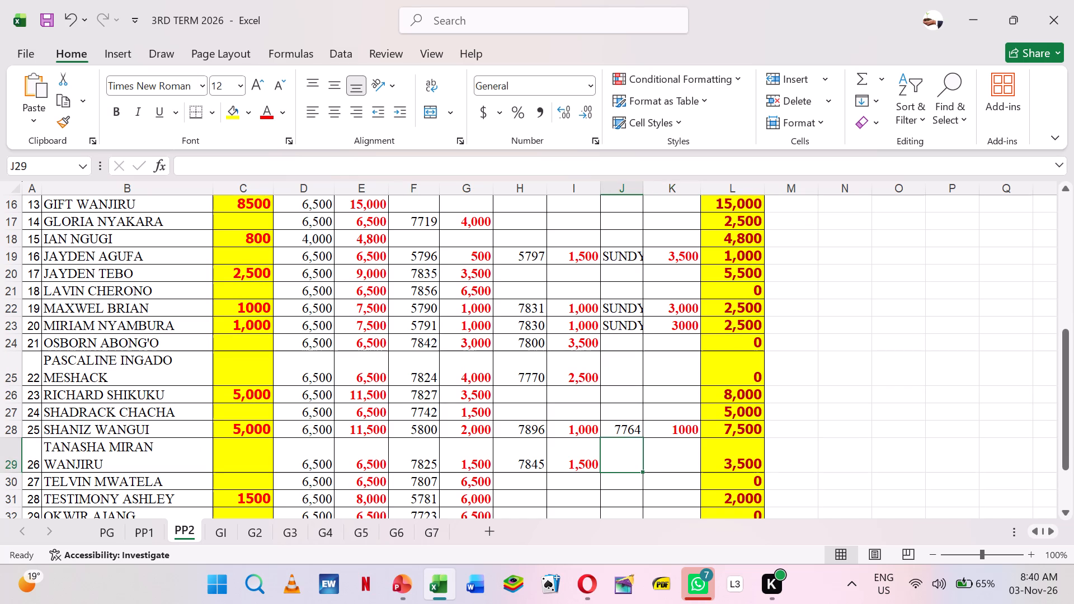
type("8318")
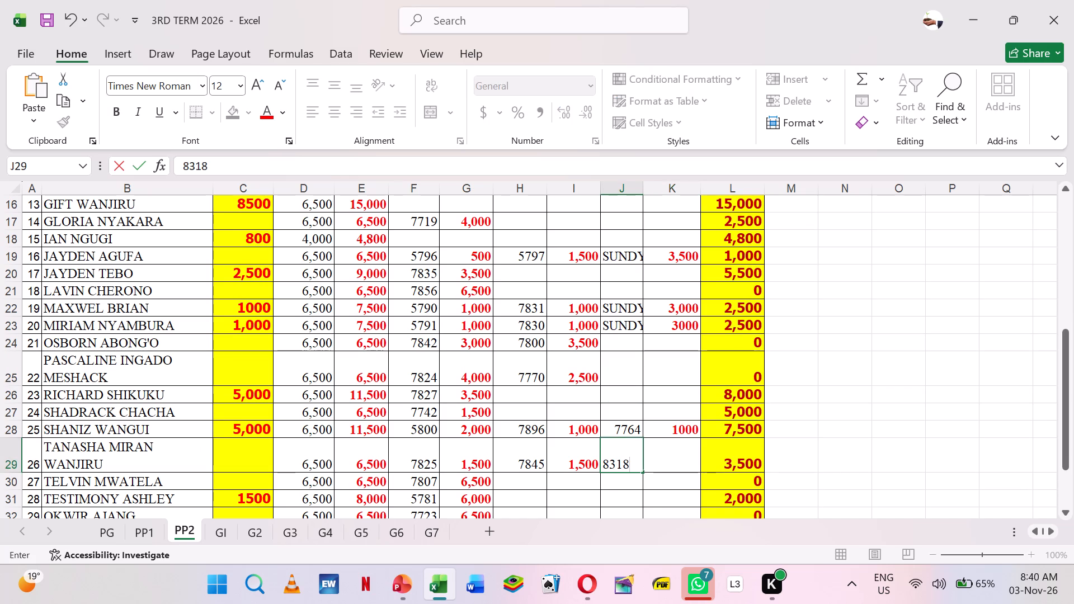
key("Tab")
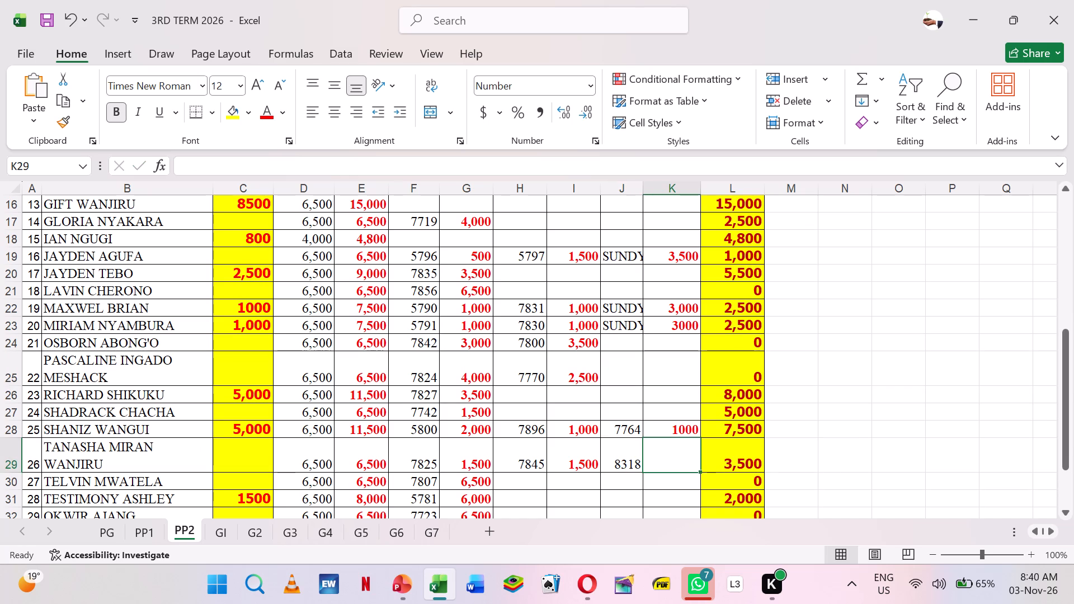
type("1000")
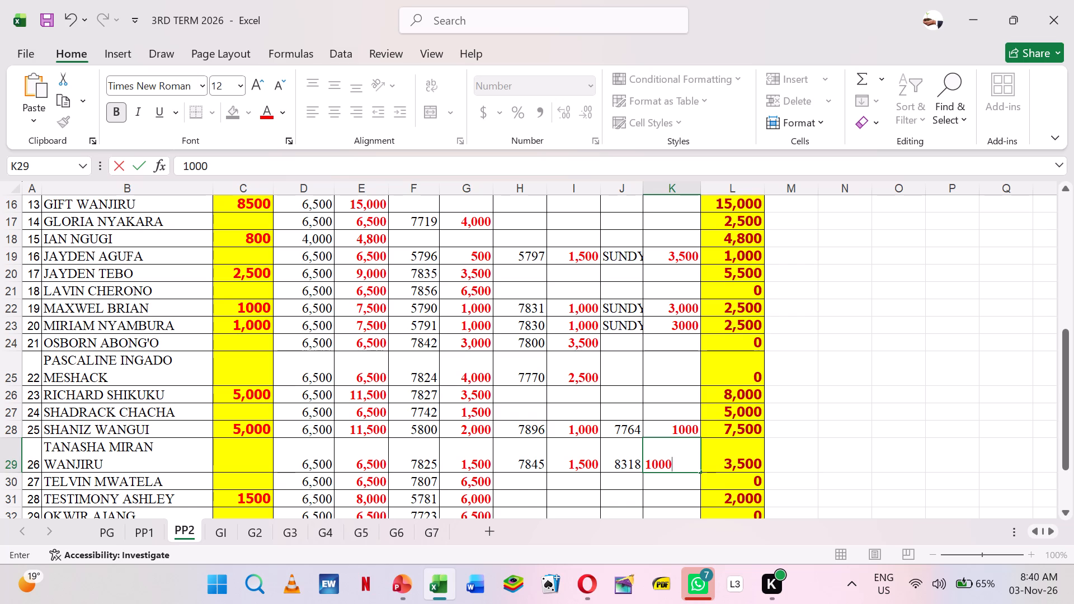
On the G5 sheet, set pupil 1's third instalment in row 5 to receipt SUNDRY and amount 3500.
left_click(361, 536)
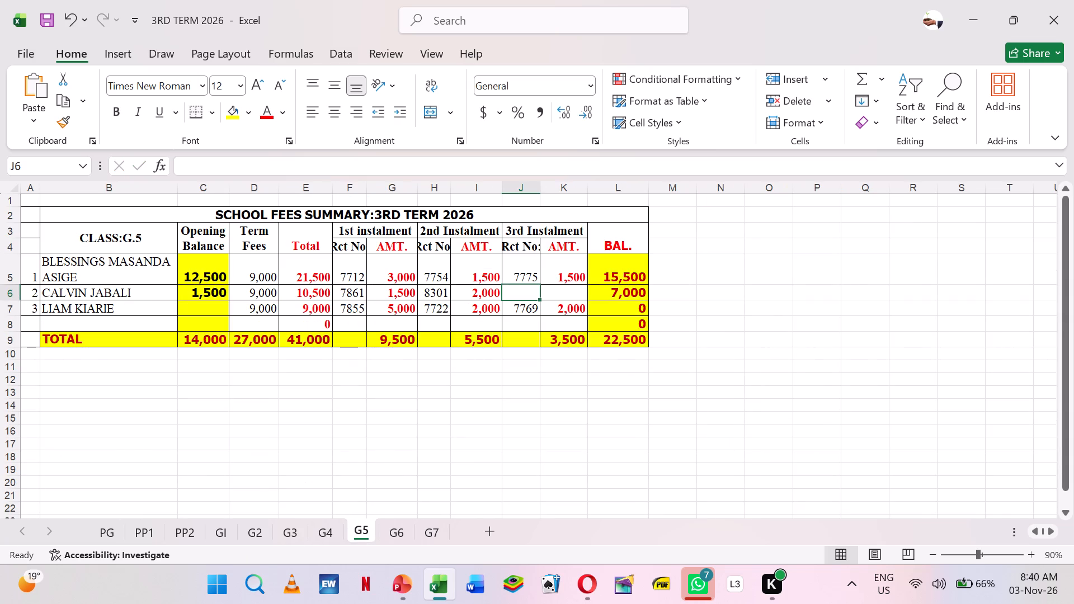
left_click(525, 272)
type("SU")
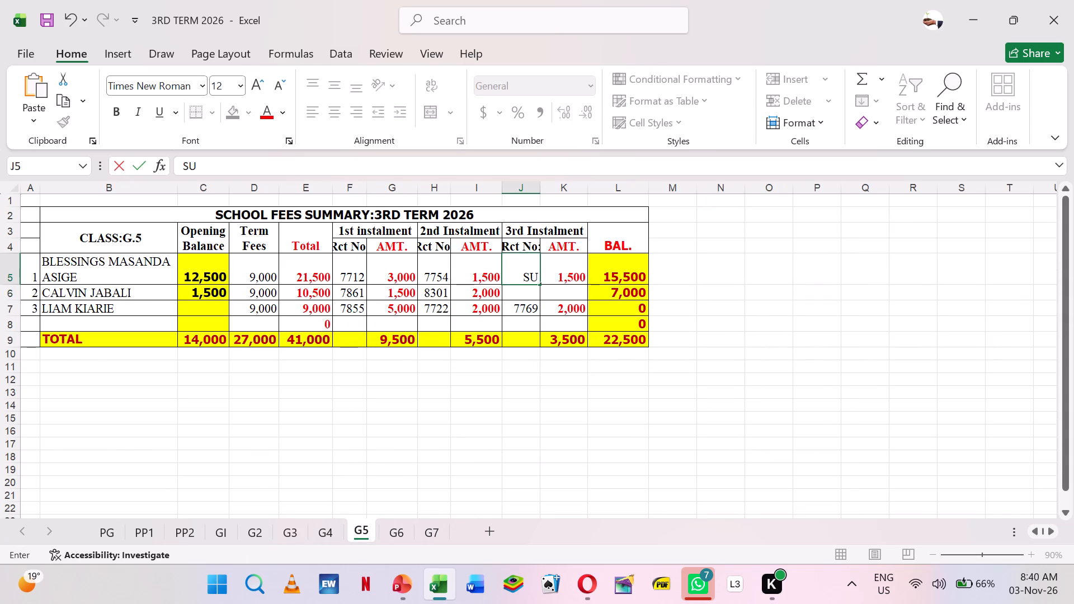
type("NDRY")
key("Tab")
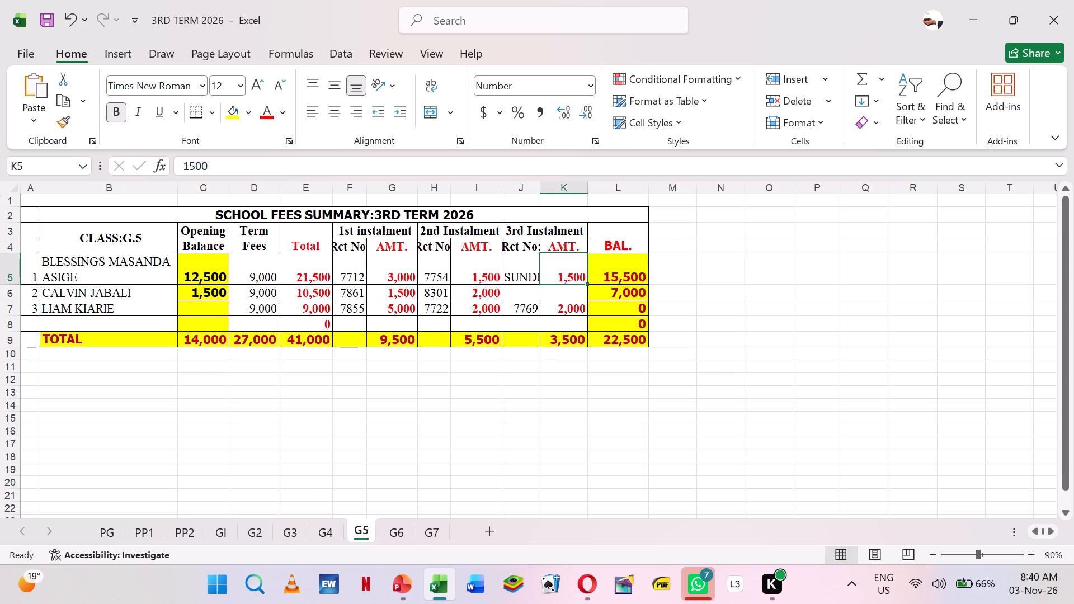
type("3500")
key("Tab")
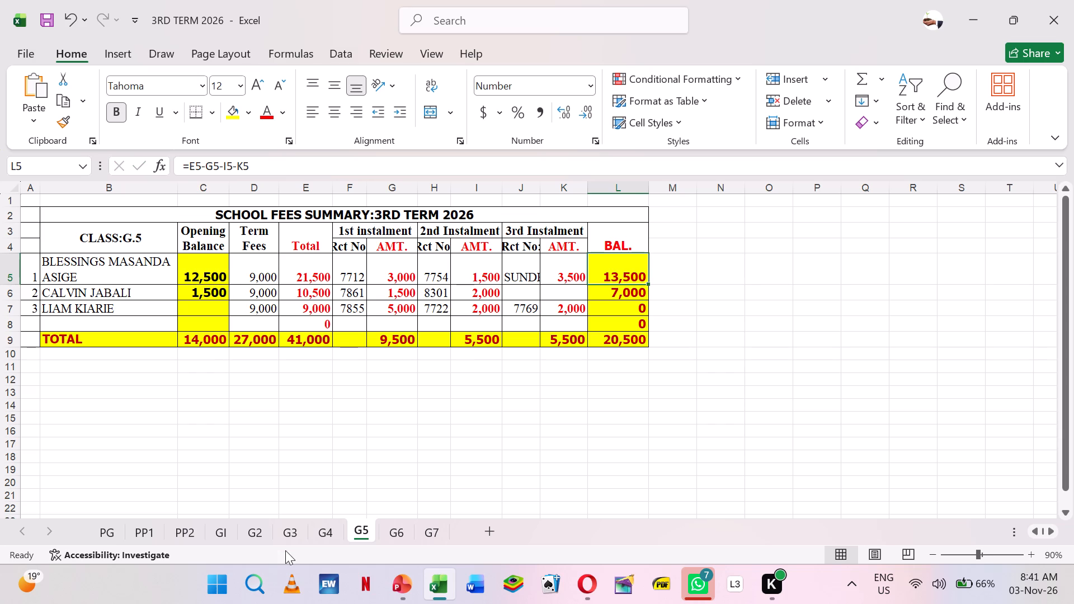
On the PP2 sheet, set pupil 25's third instalment in row 28 to receipt SUNDY and amount 1700.
left_click(191, 536)
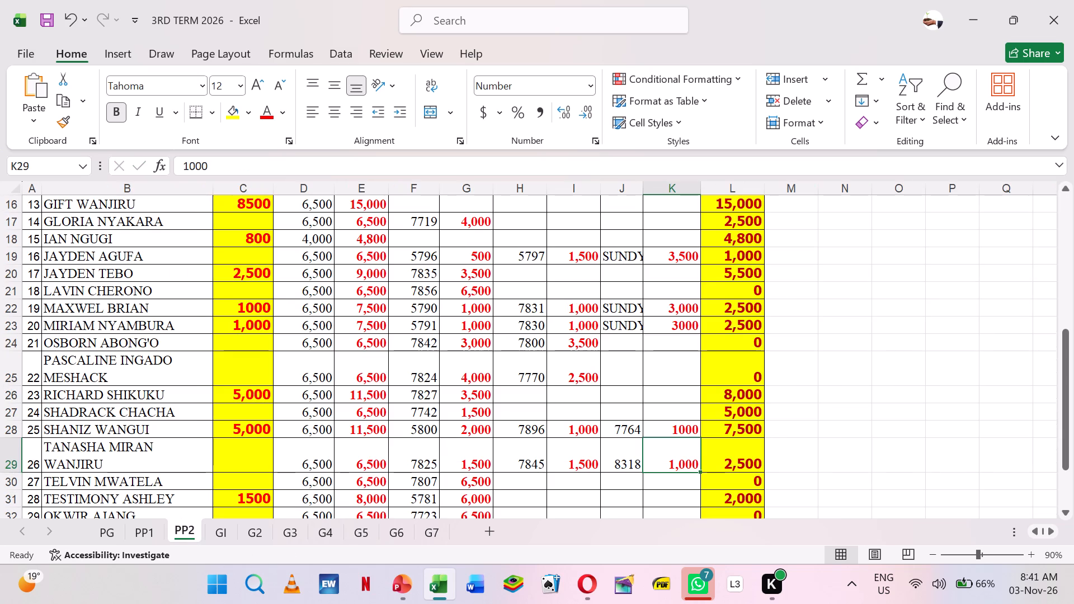
scroll(178, 376, "down", 1)
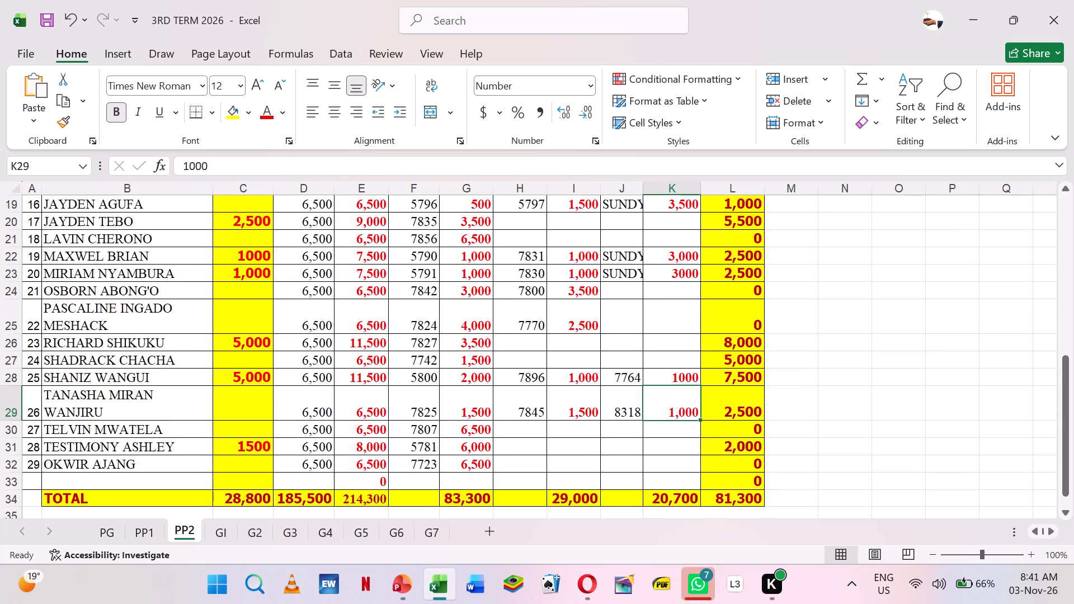
left_click(628, 378)
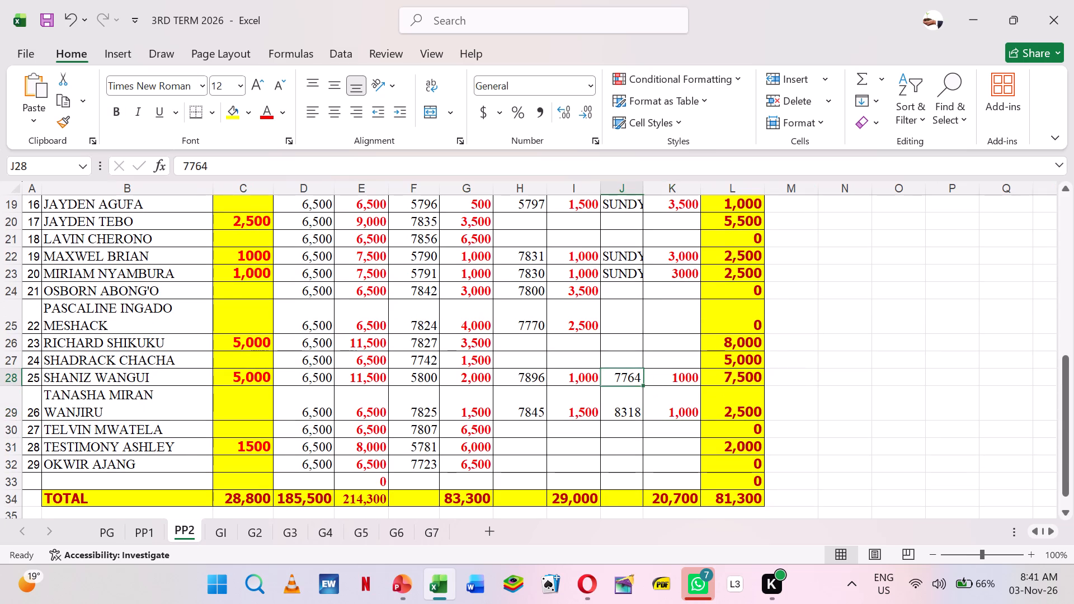
type("SU")
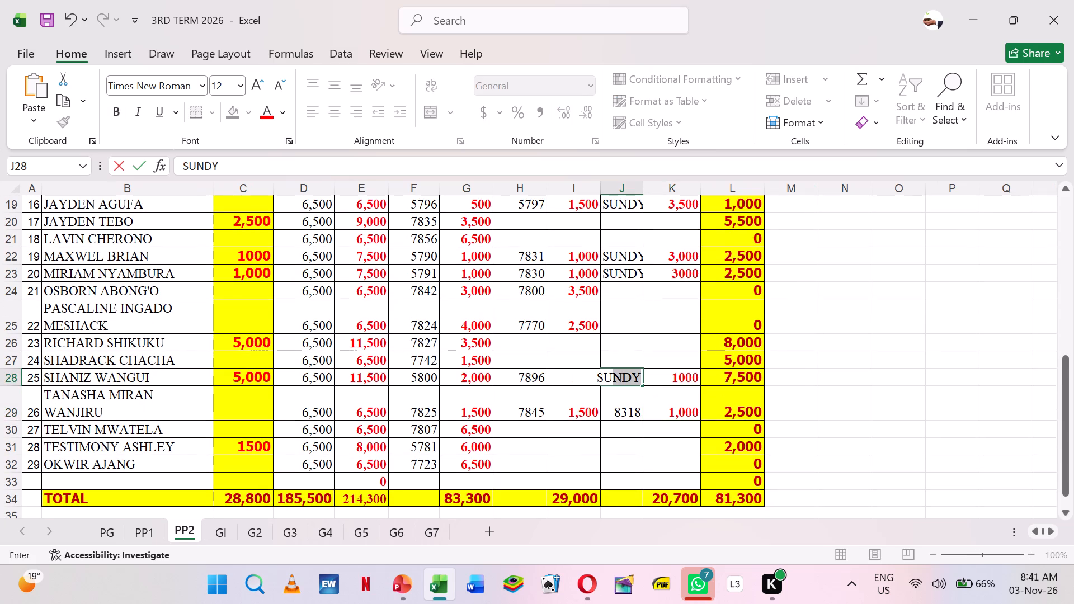
key("Tab")
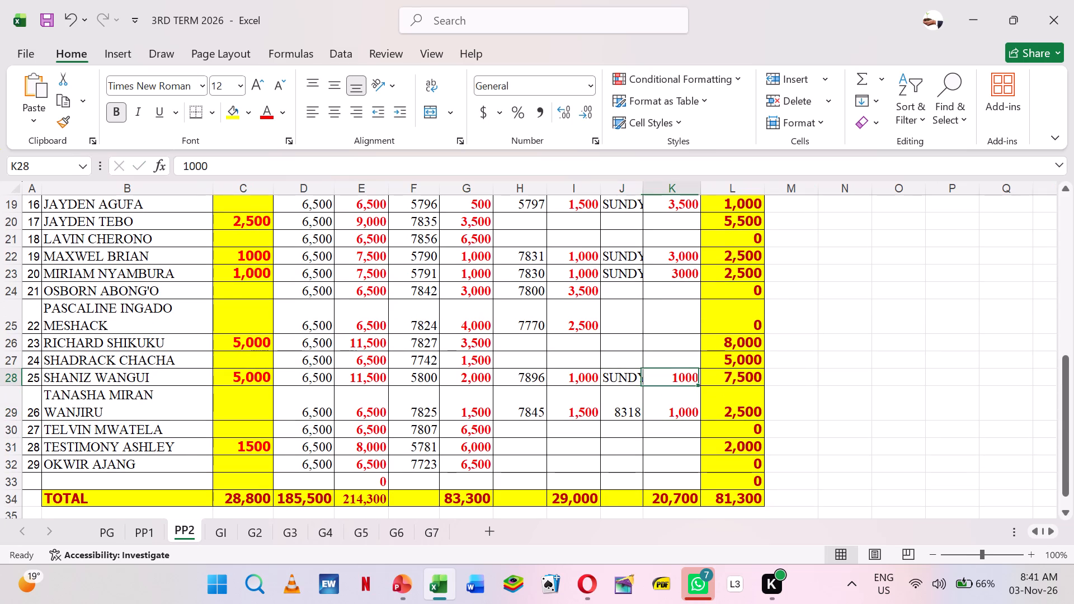
type("1700")
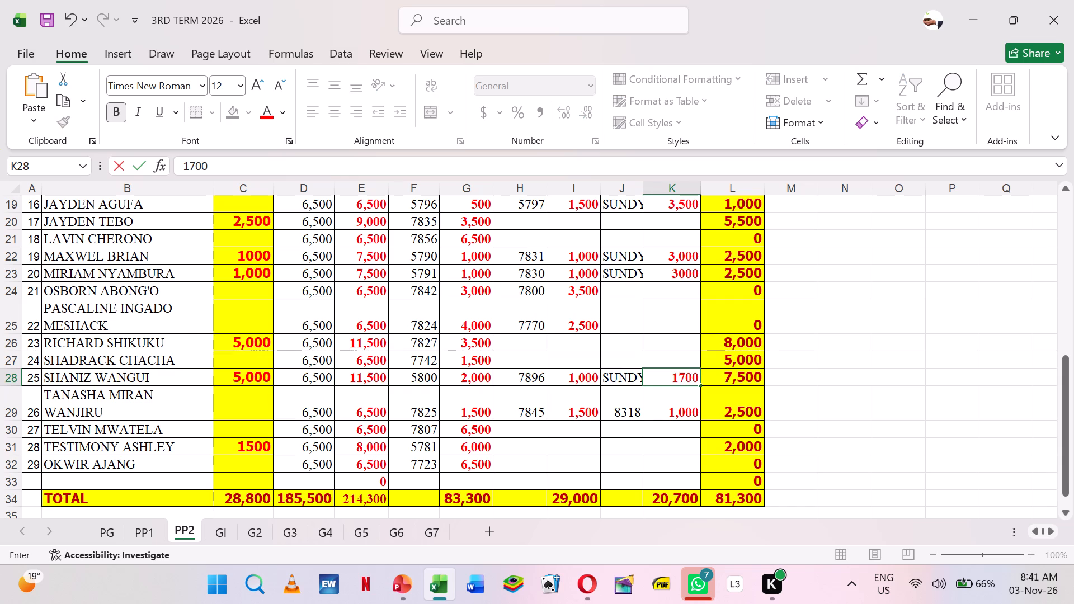
left_click(295, 536)
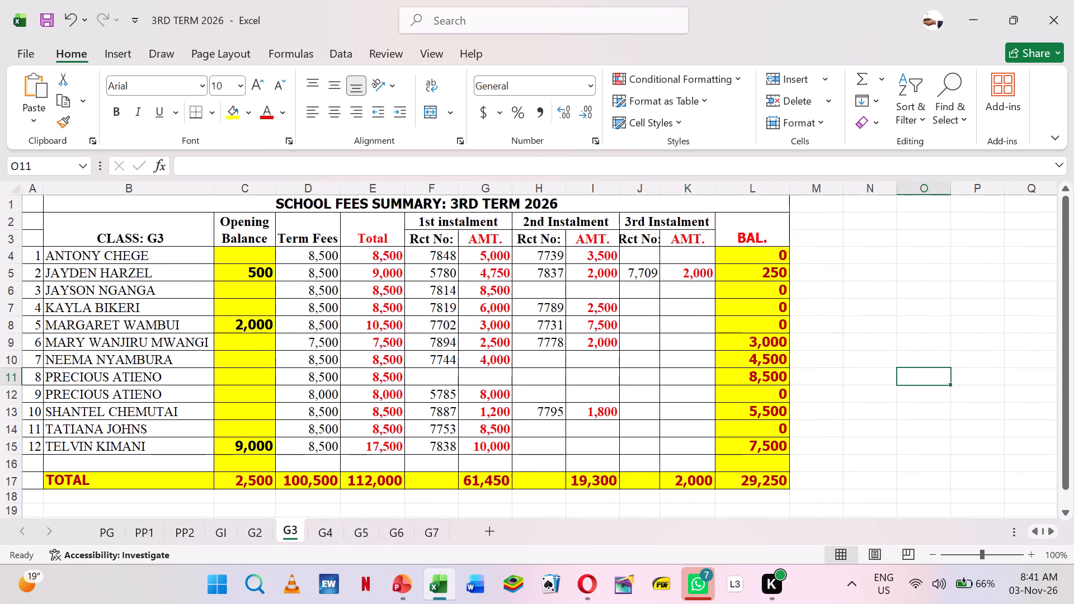
left_click(640, 345)
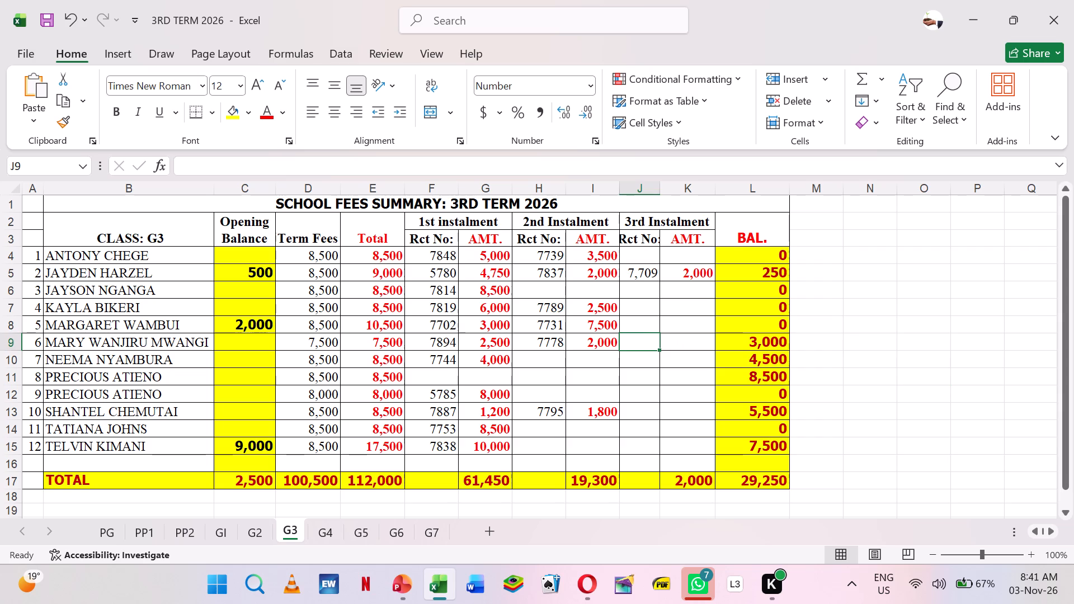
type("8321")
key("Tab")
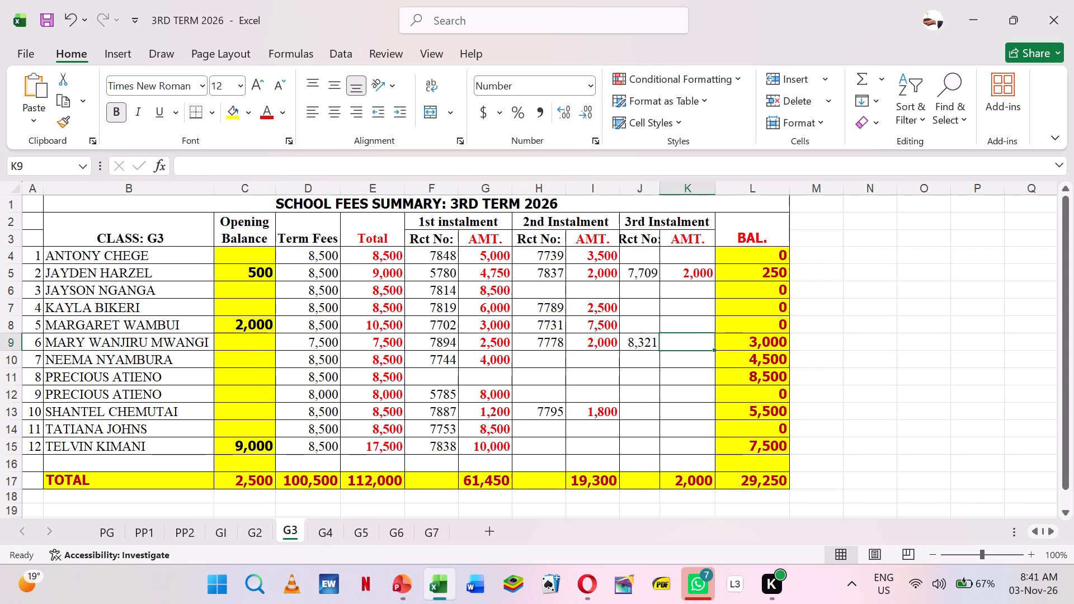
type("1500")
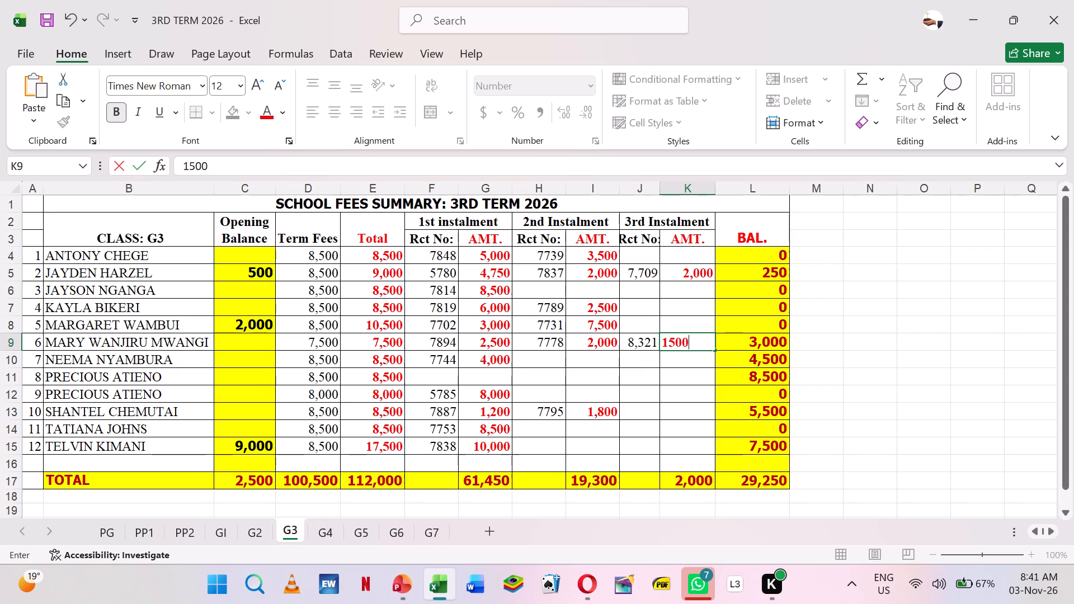
On the PP2 sheet, record a third instalment for pupil 3 in row 6: receipt number 8322, amount 1500.
left_click(198, 536)
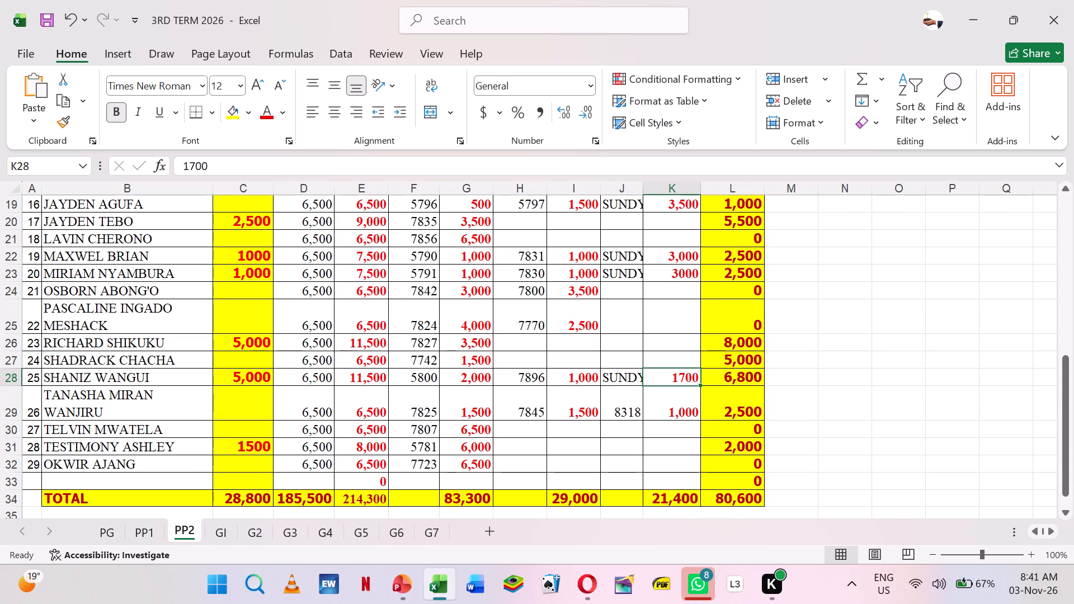
scroll(121, 376, "up", 1)
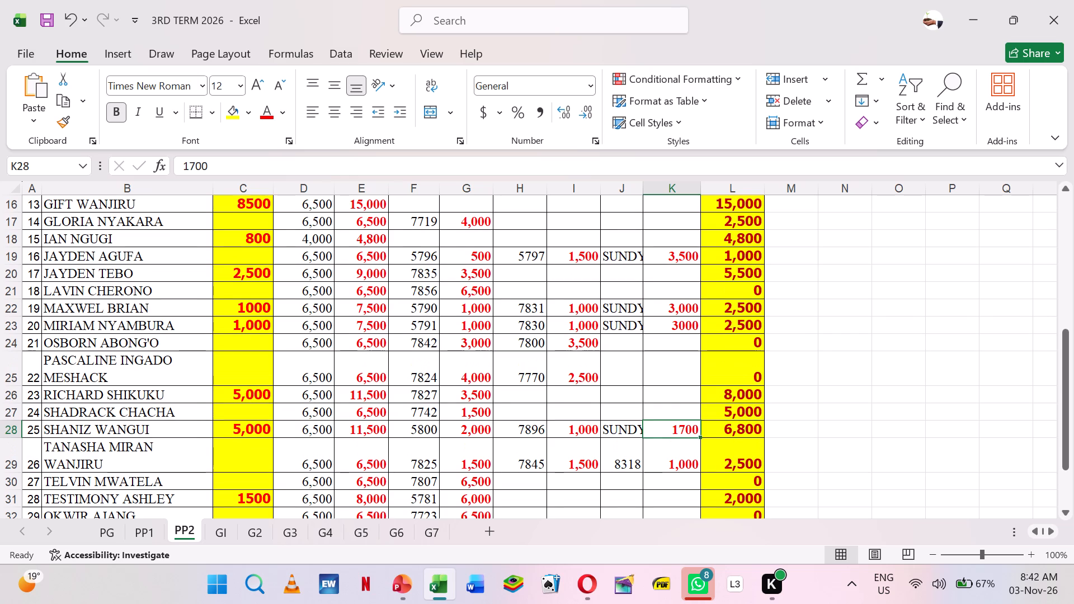
scroll(121, 376, "up", 1)
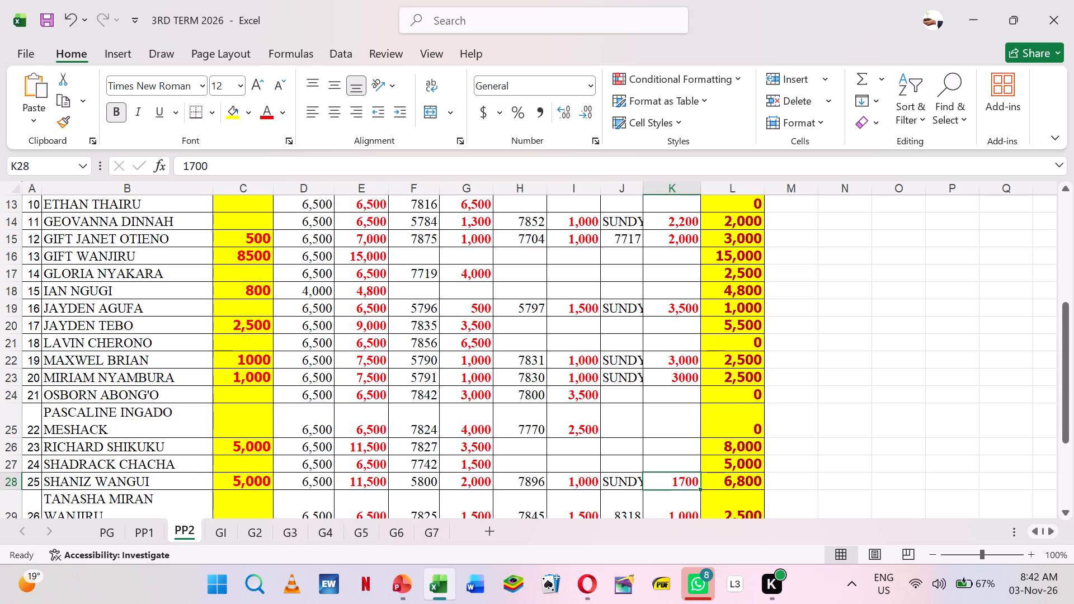
scroll(124, 376, "up", 2)
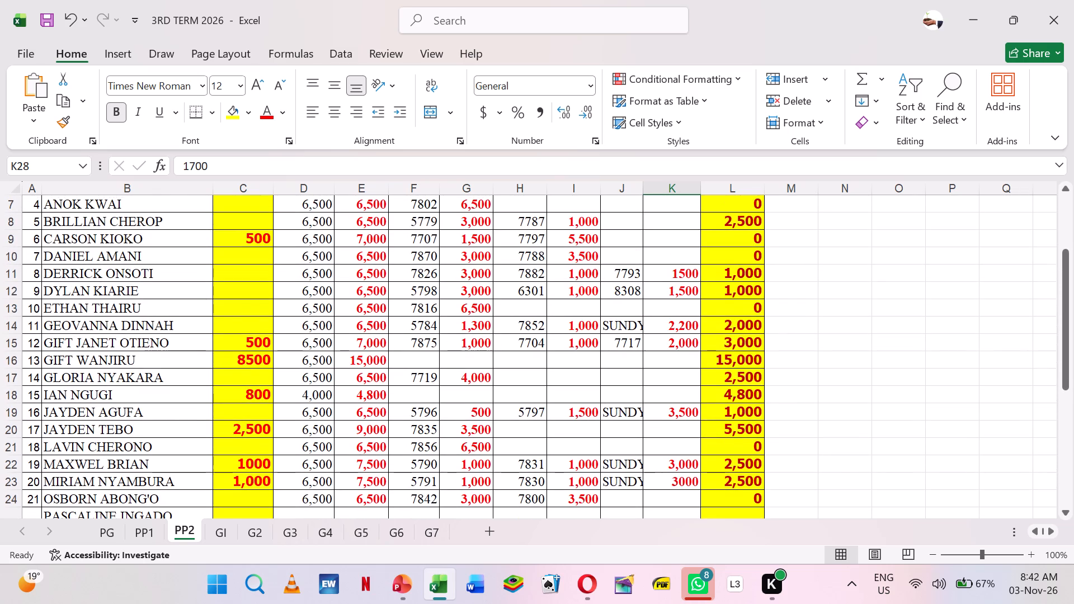
scroll(124, 376, "up", 2)
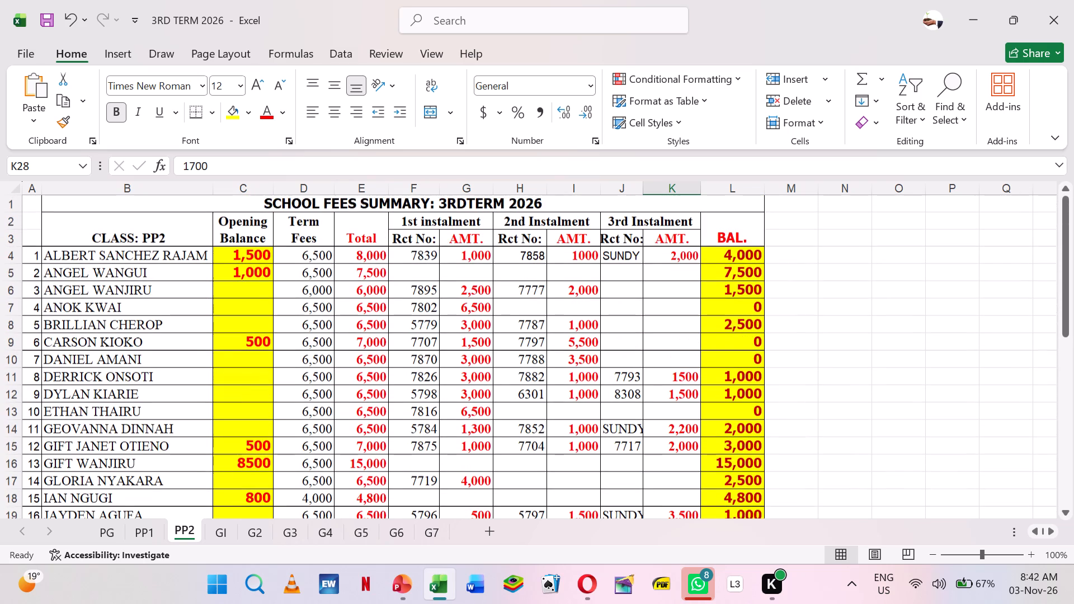
left_click(175, 286)
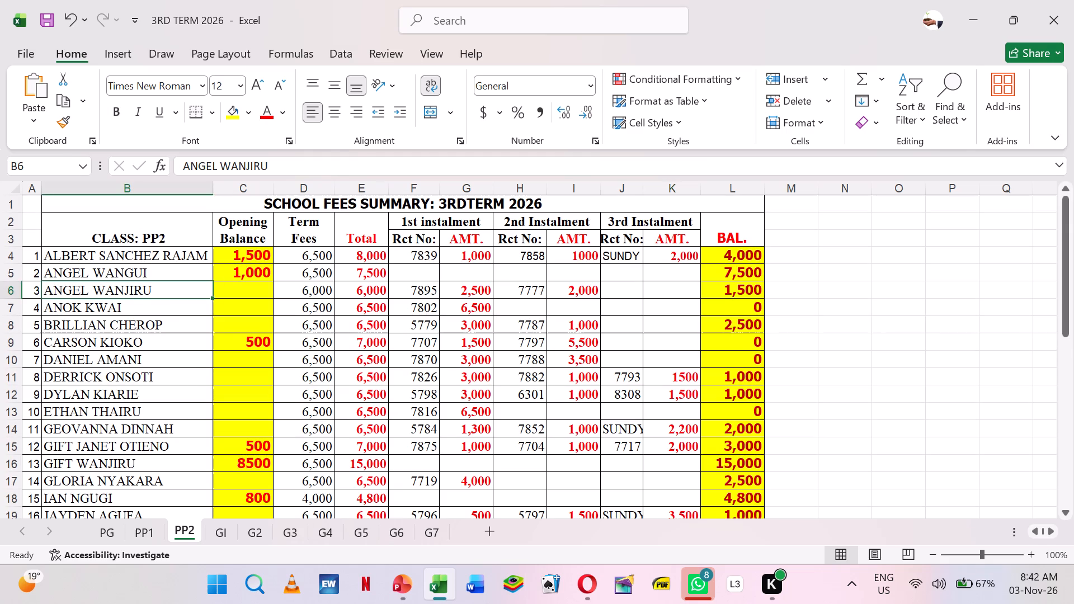
left_click(625, 289)
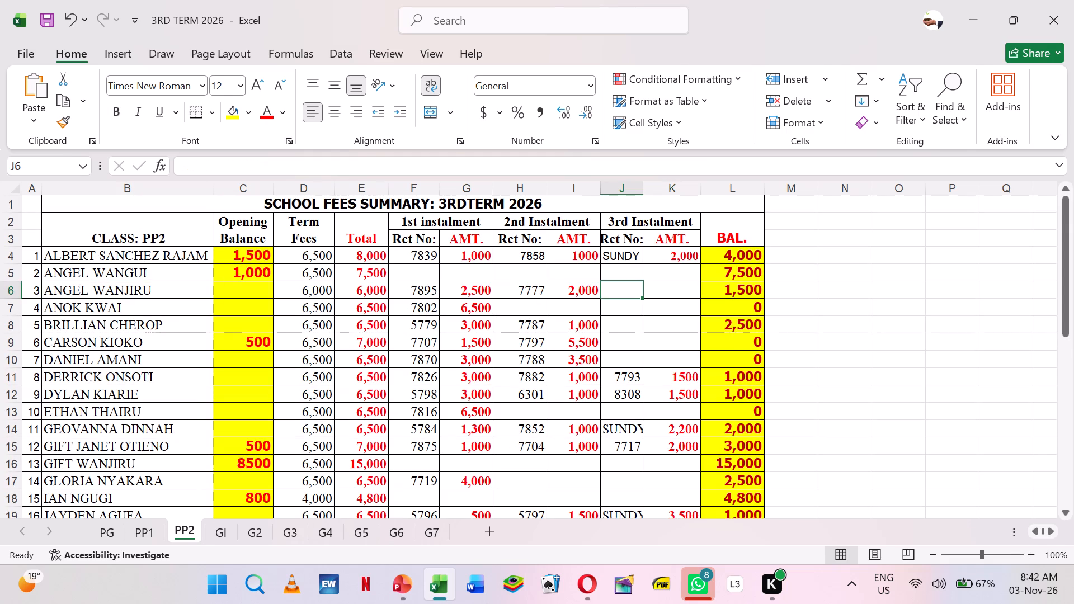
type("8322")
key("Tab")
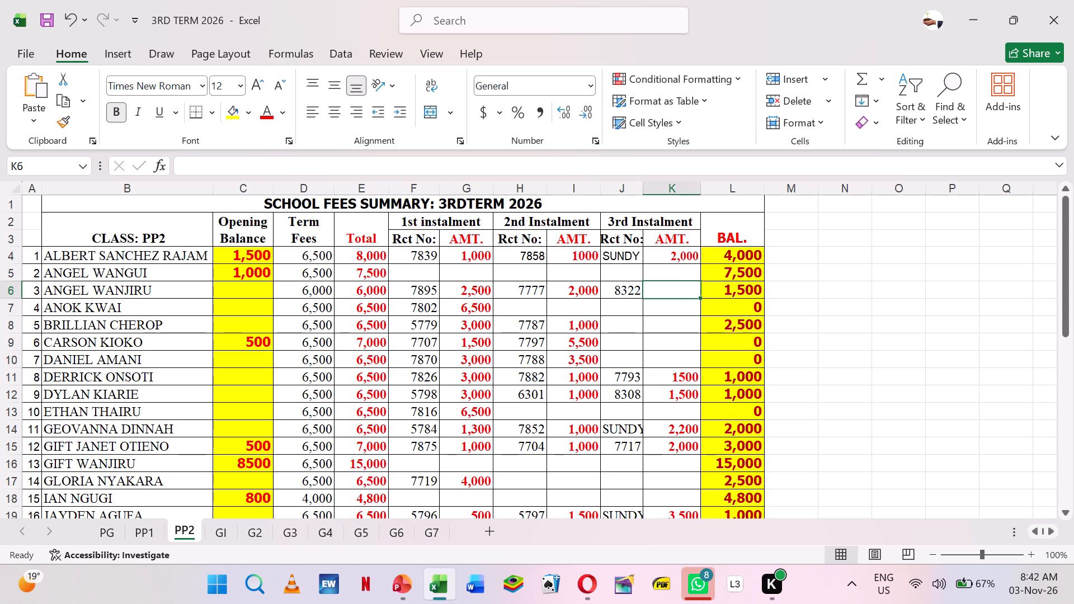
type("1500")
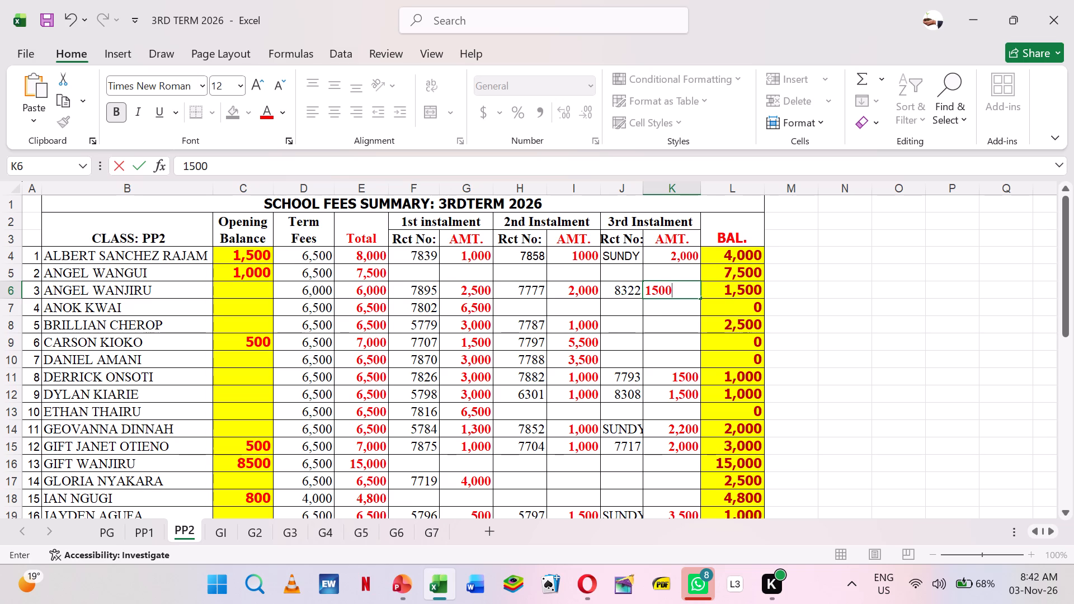
On the G4 sheet, record a second instalment for pupil 2 in row 5: receipt number 8323, amount 1000.
left_click(110, 532)
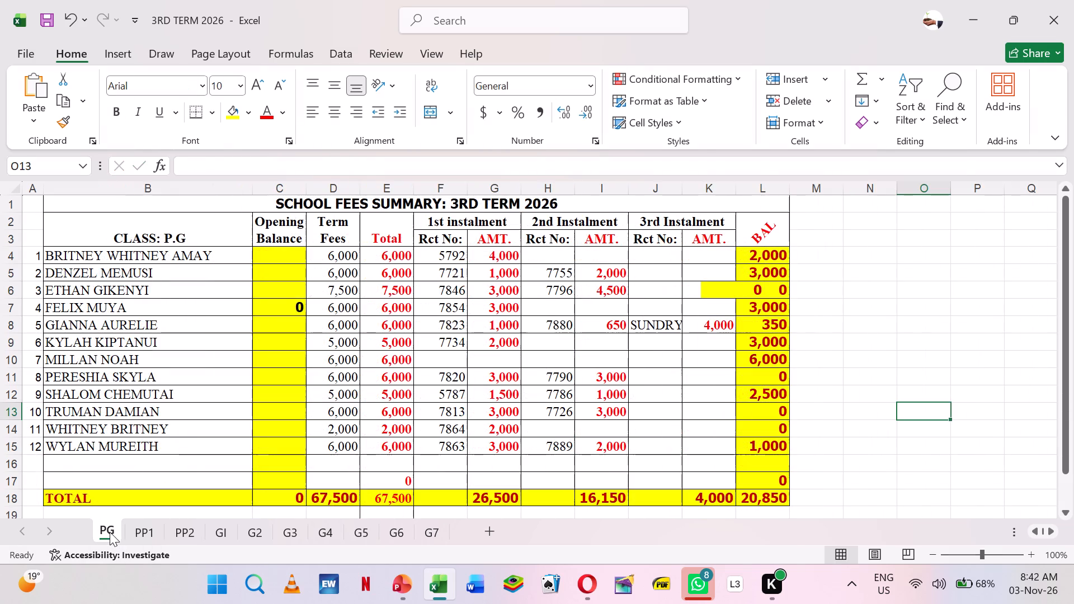
left_click(144, 530)
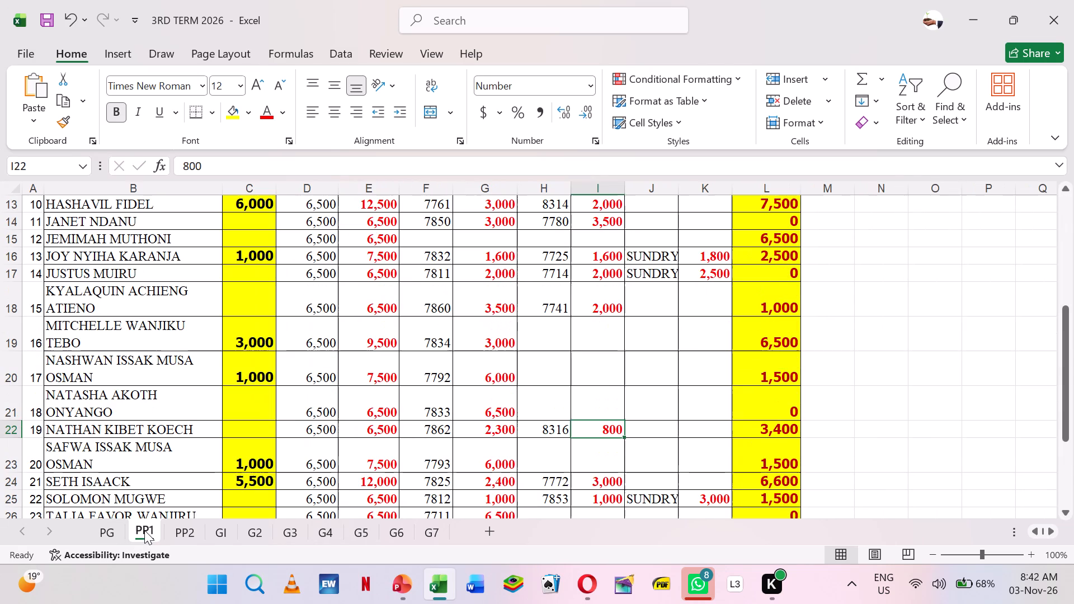
scroll(144, 522, "up", 6)
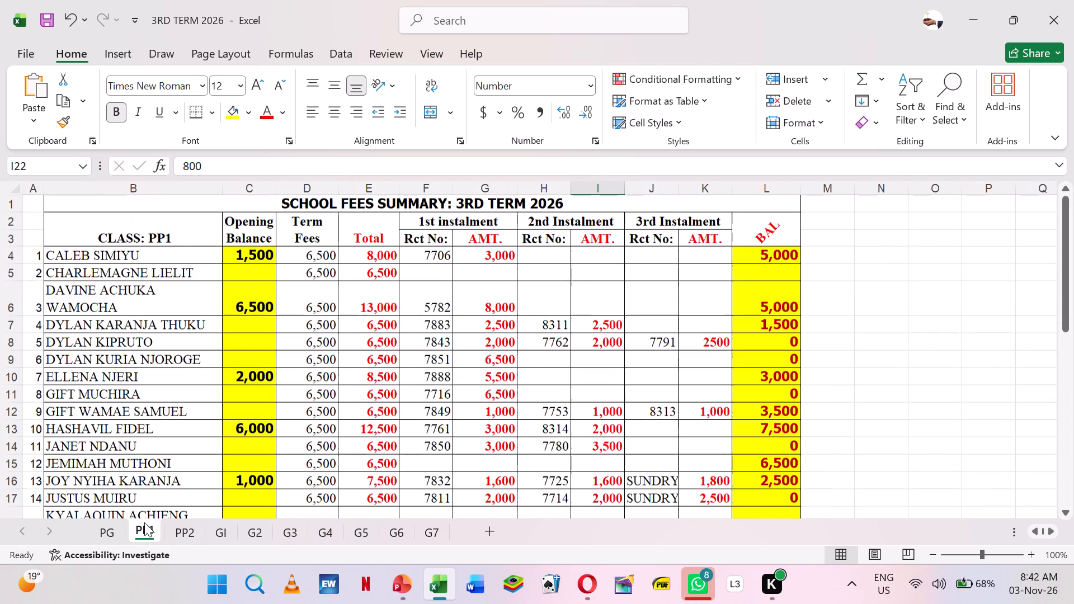
left_click(184, 543)
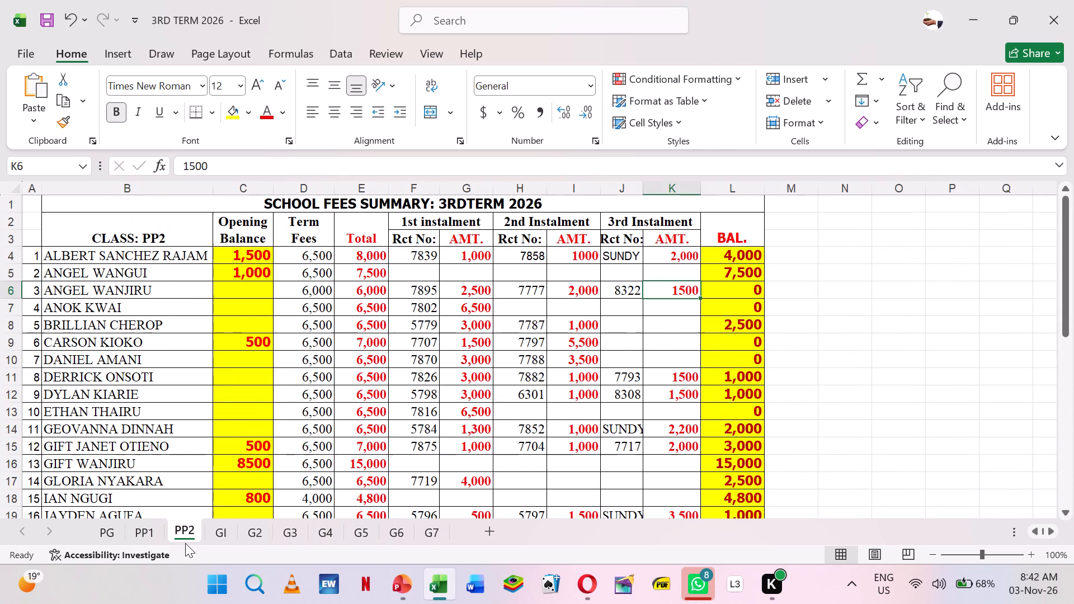
left_click(217, 537)
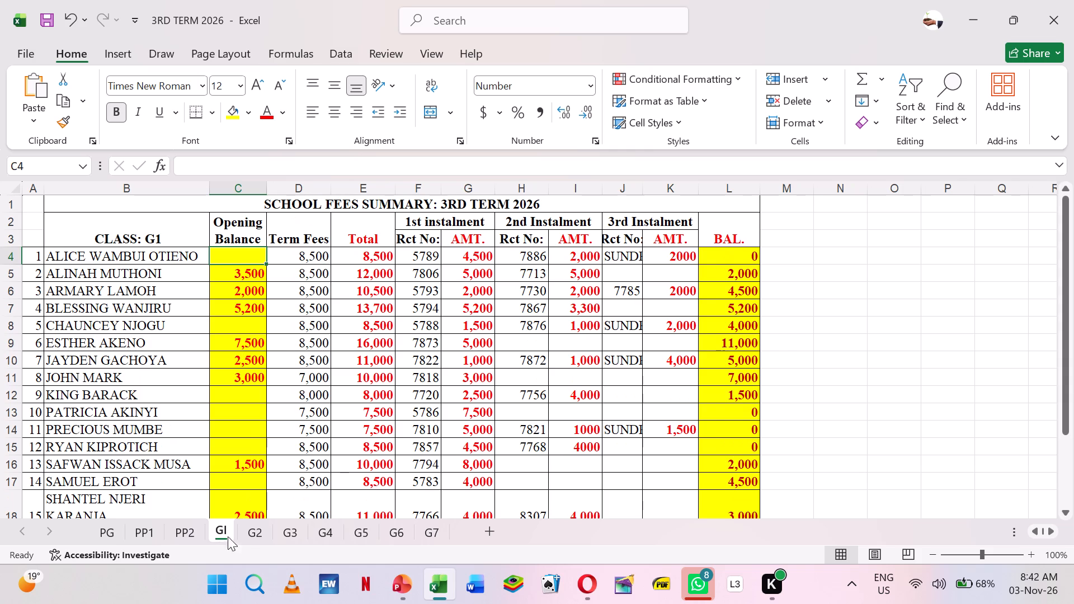
left_click(261, 532)
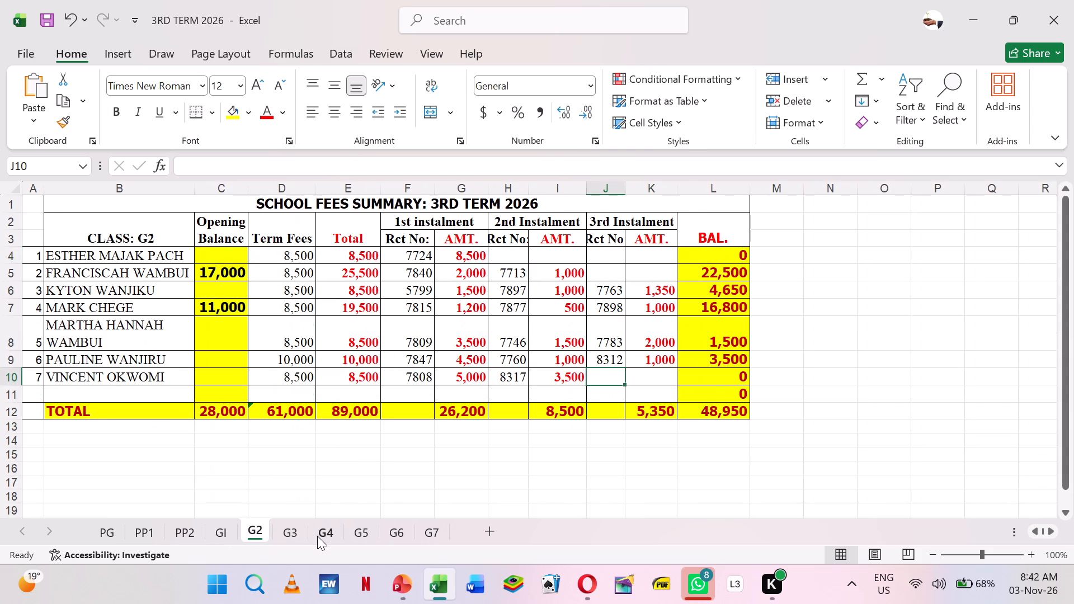
left_click(286, 537)
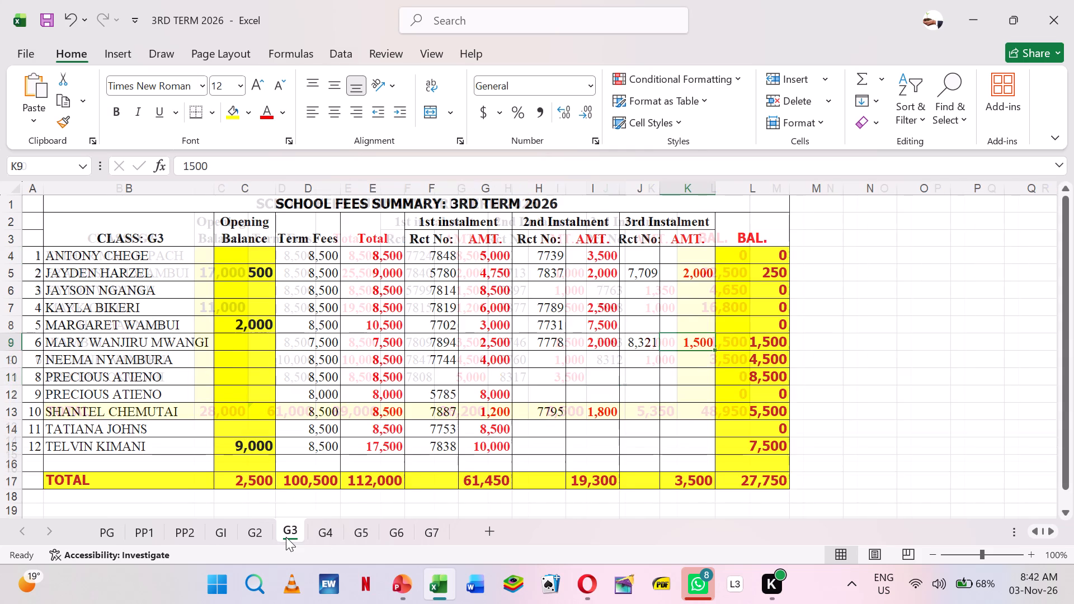
left_click(325, 534)
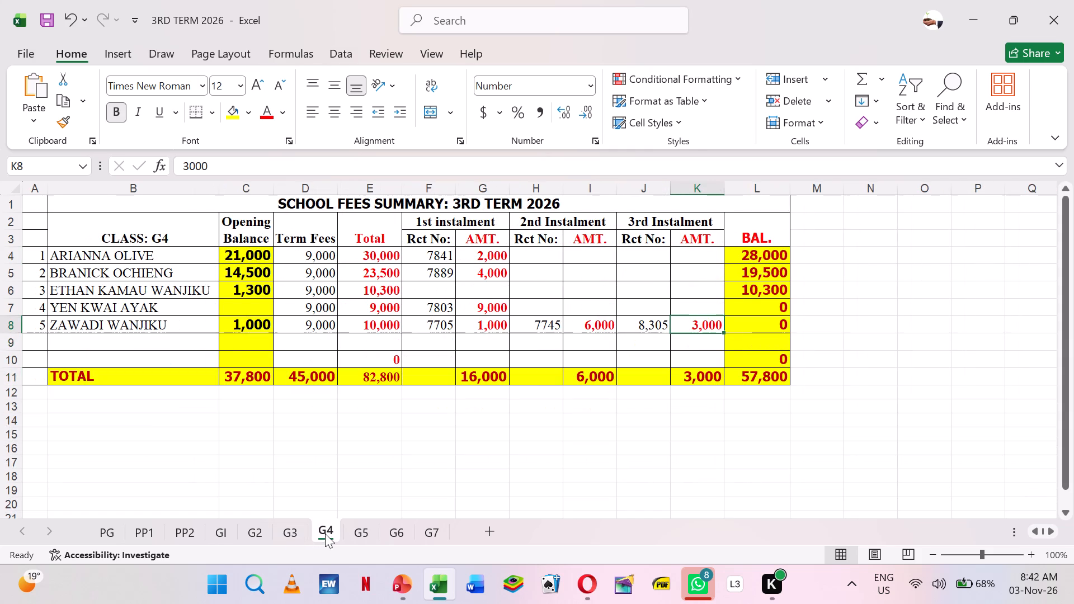
left_click(521, 276)
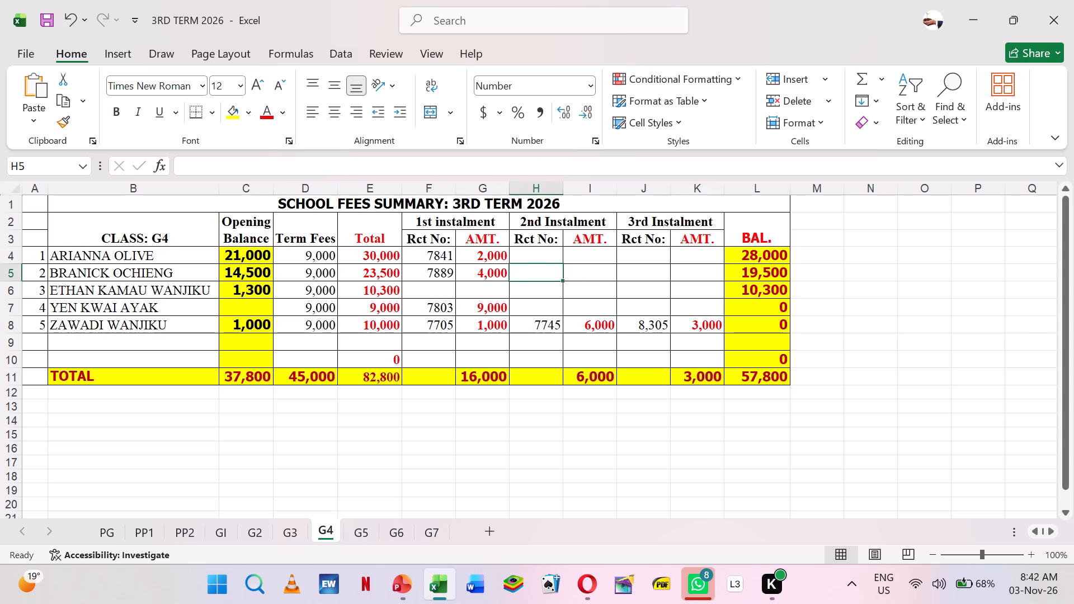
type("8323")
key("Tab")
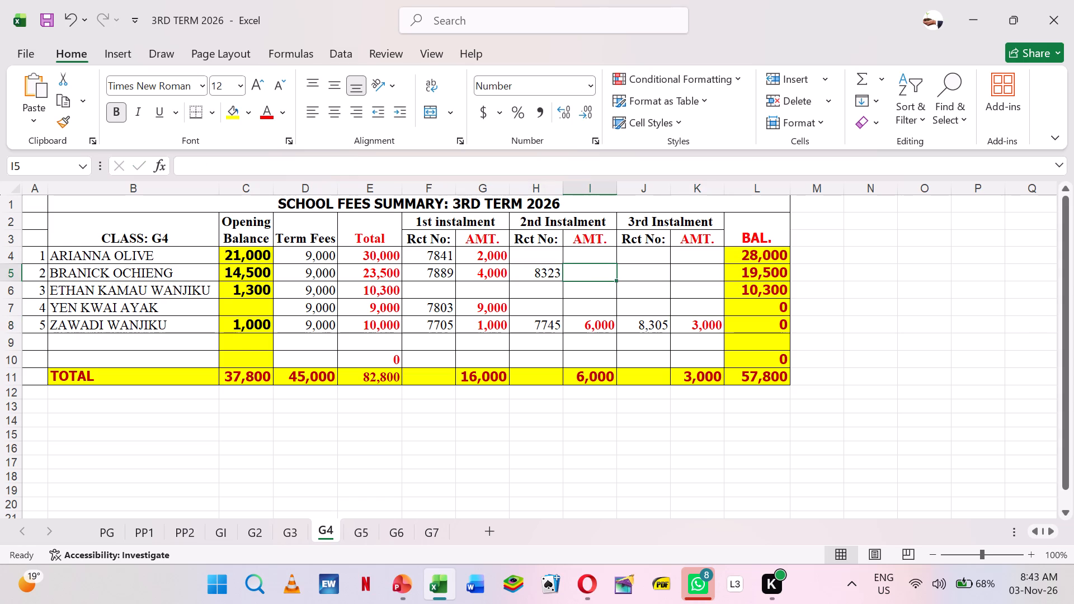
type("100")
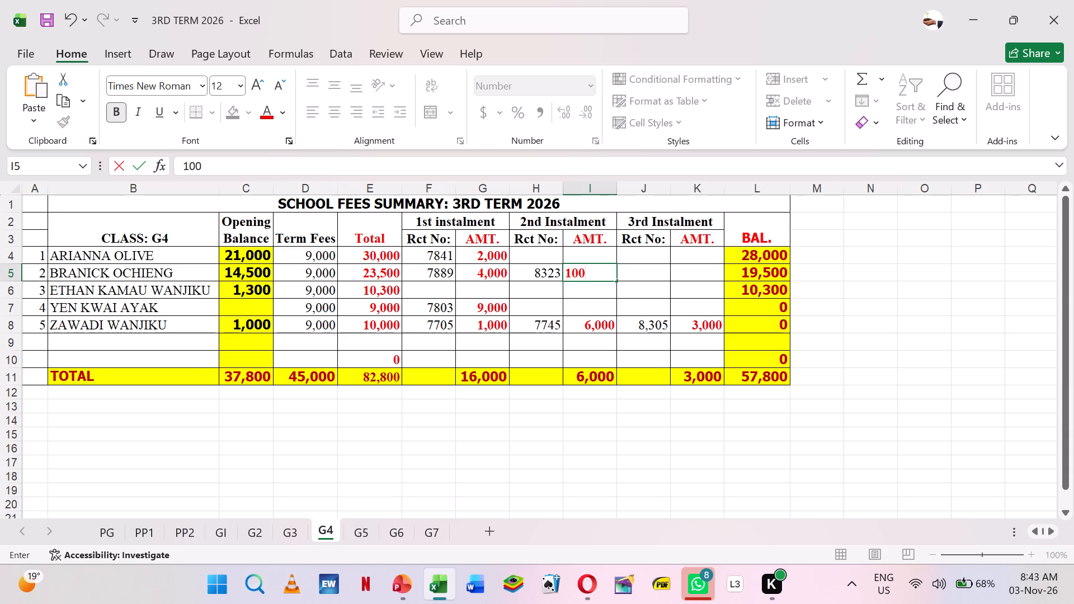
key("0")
On the PP2 sheet, set pupil 12's third instalment in row 15 to receipt SUNDY and amount 2500.
left_click(183, 536)
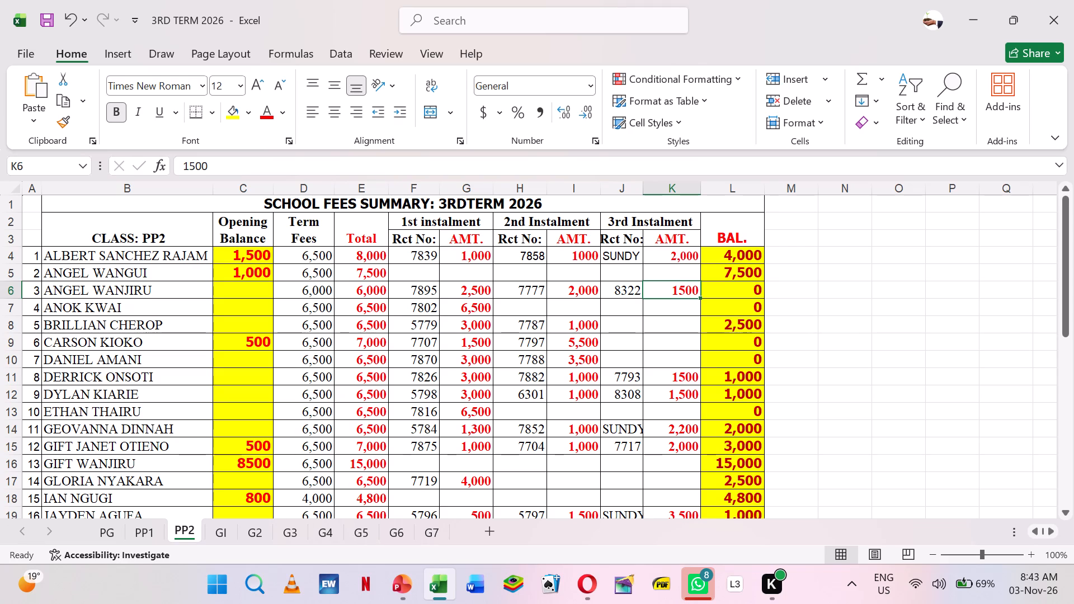
left_click(629, 450)
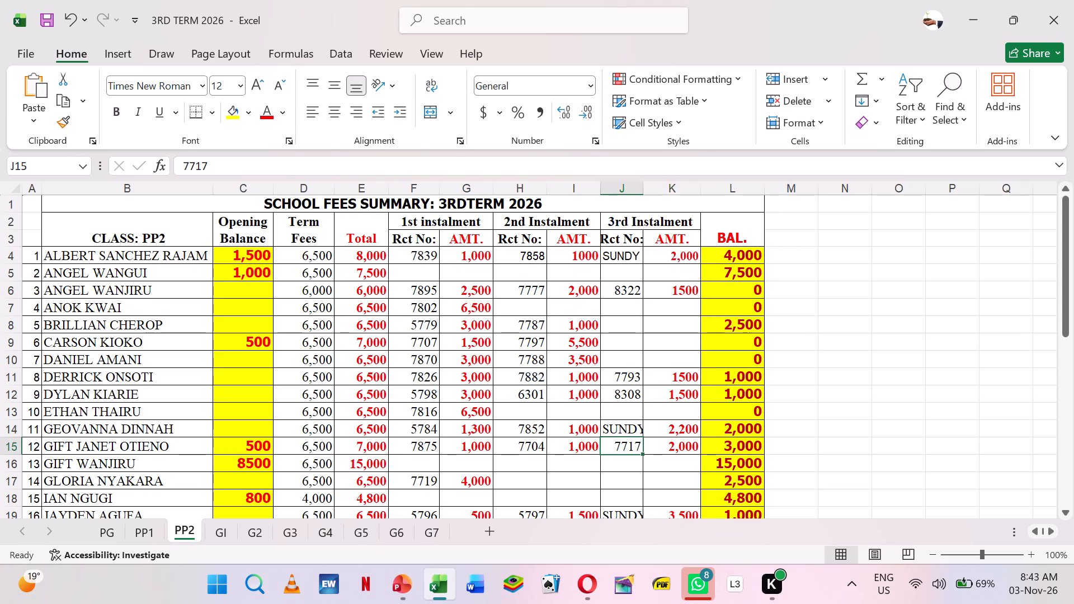
type("SU")
key("Tab")
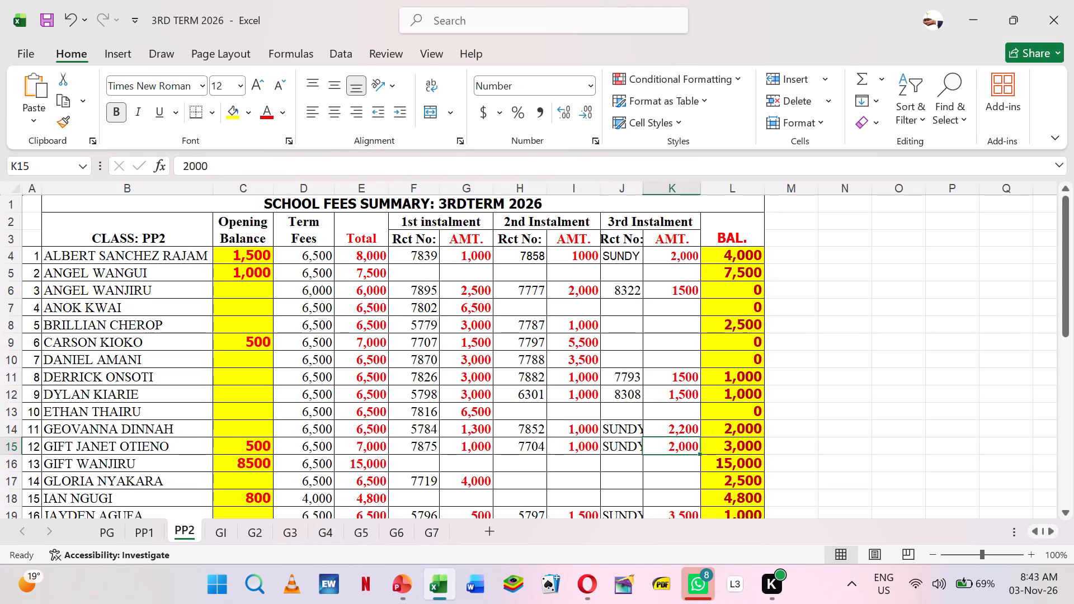
type("2500")
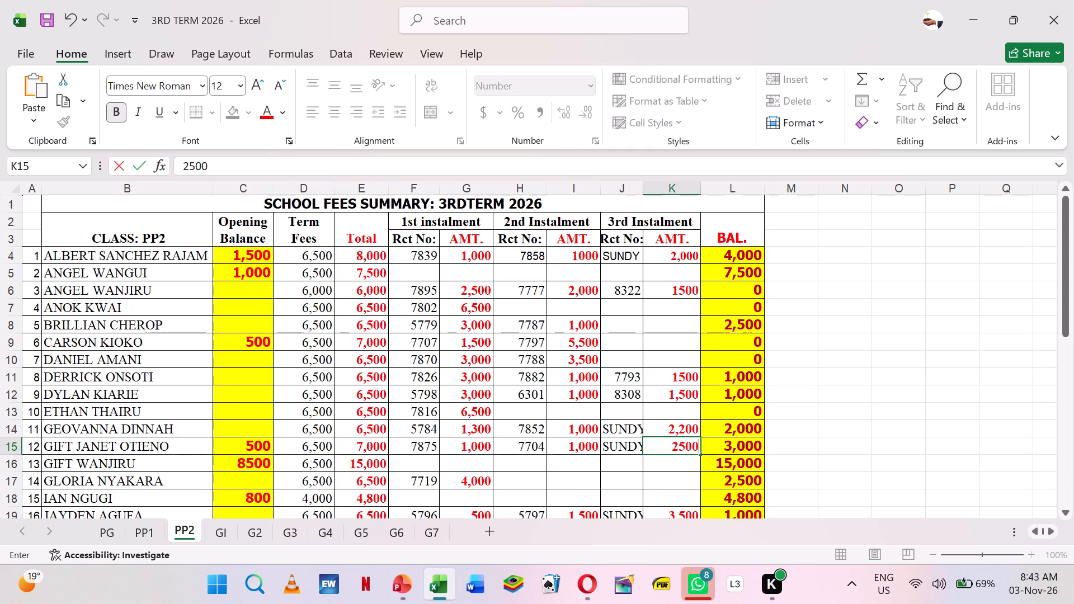
key("Right")
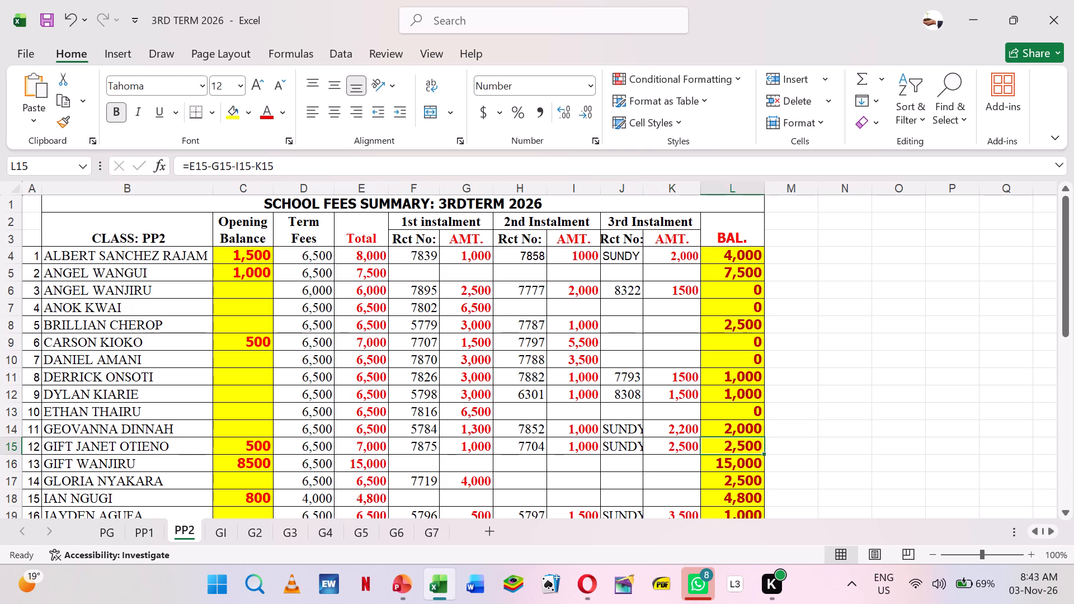
Clear the opening balance of pupil 12 in row 15 of the PP2 sheet.
key("Left")
key("Left")
key("Left")
key("Left")
key("Left")
key("Left")
key("Left")
key("Left")
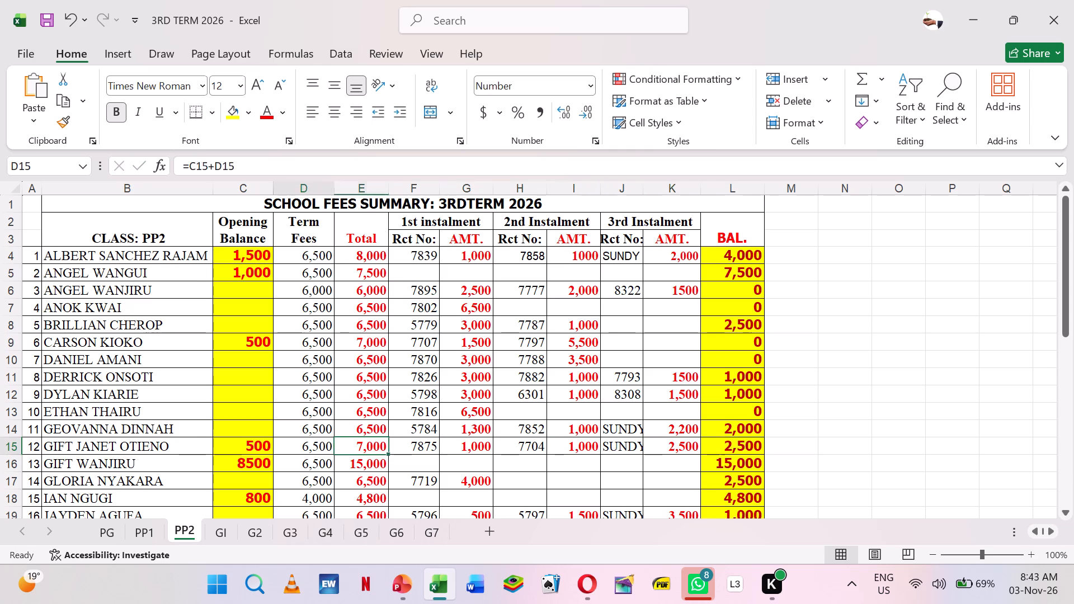
key("Left")
key("Delete")
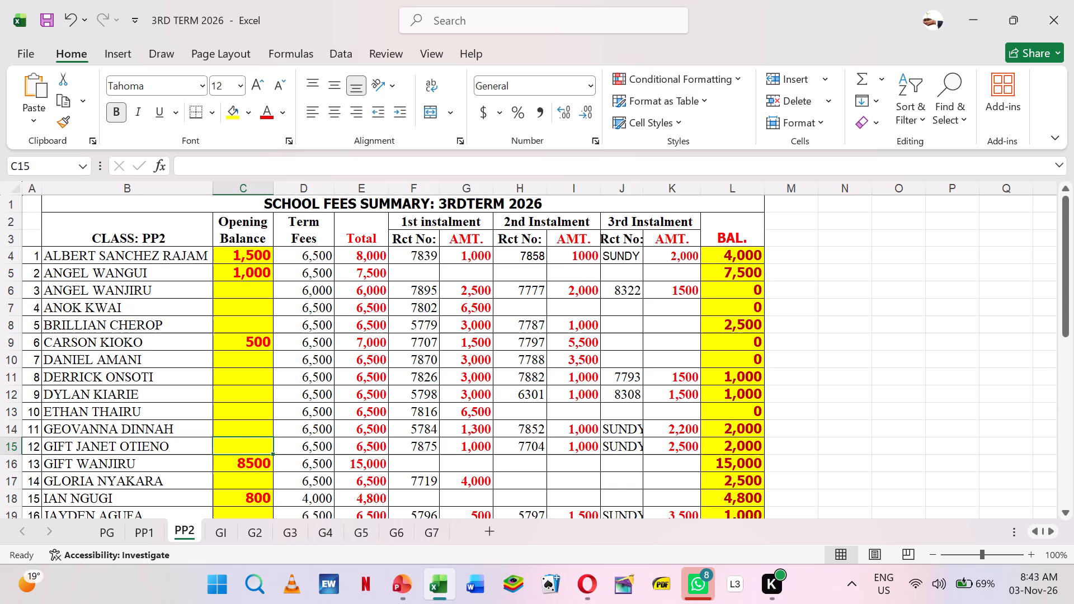
left_click(149, 529)
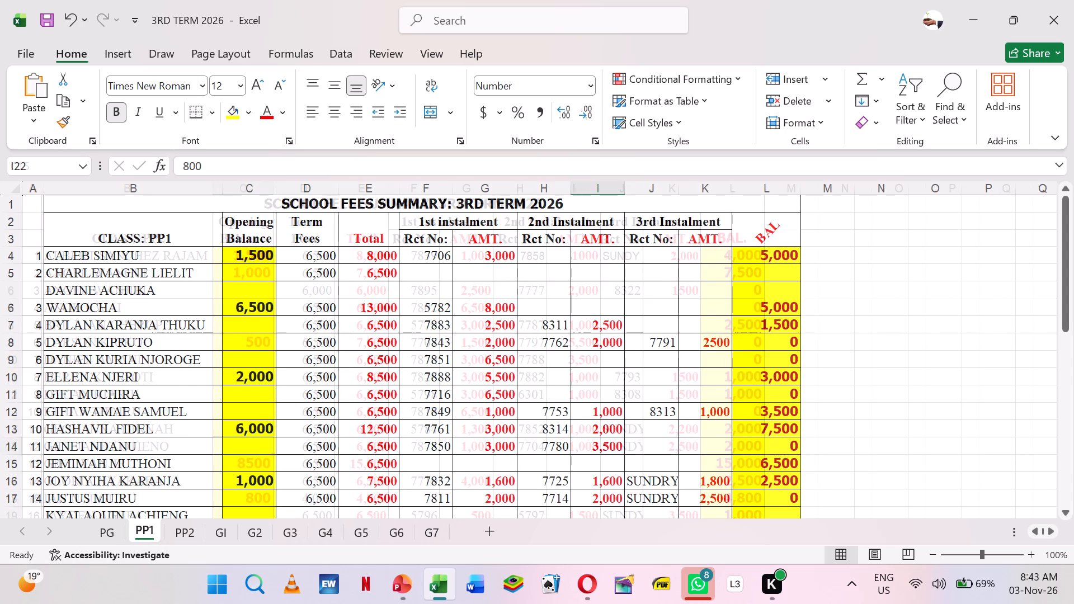
left_click(539, 254)
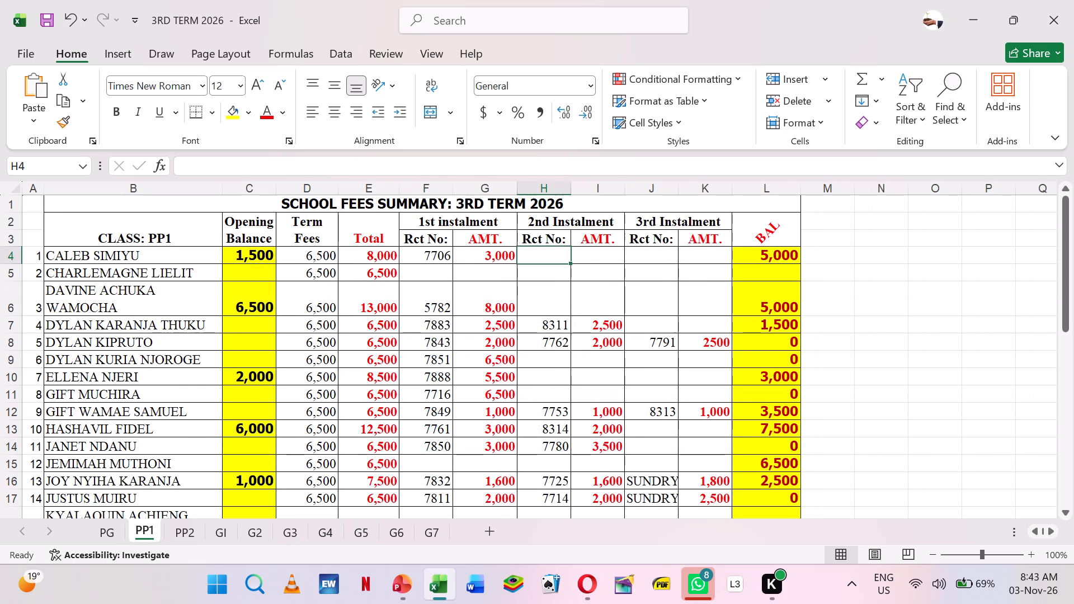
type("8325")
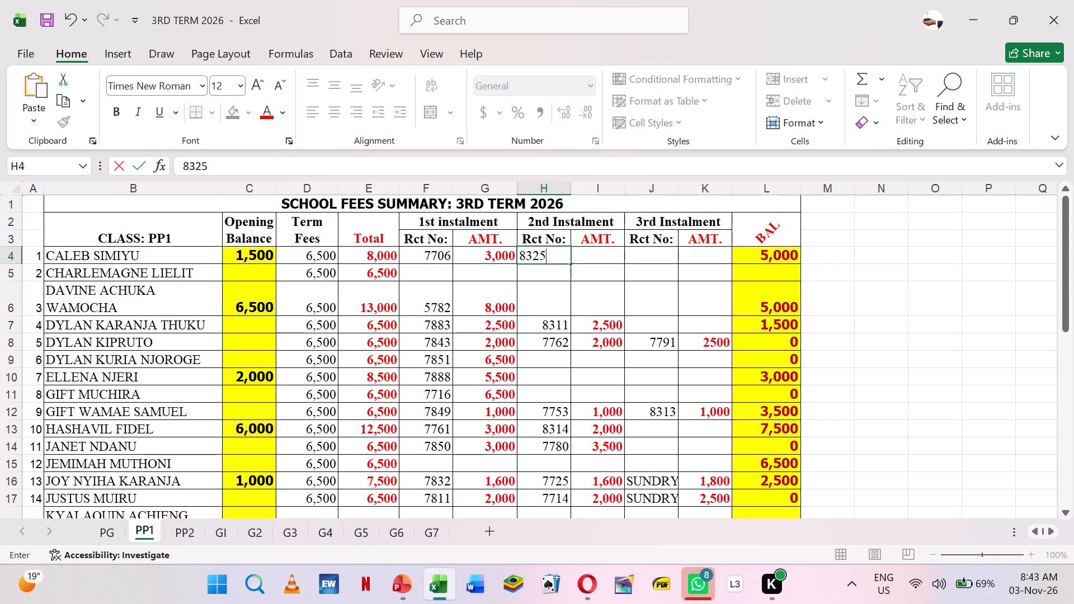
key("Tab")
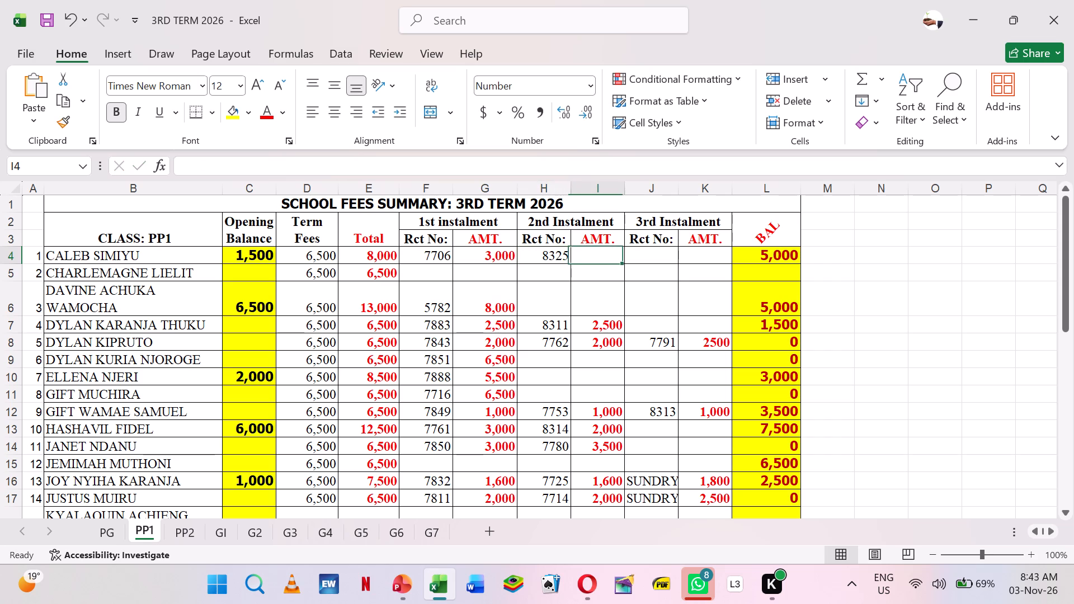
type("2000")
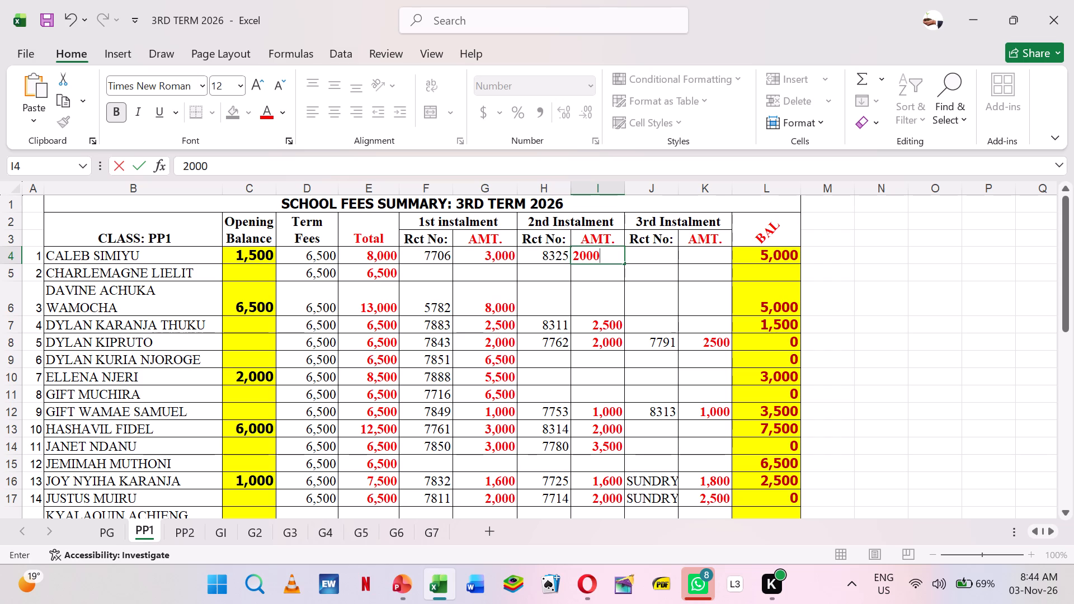
On the GI sheet, record a second instalment for pupil 8 in row 11: receipt number 8326, amount 2000.
left_click(225, 538)
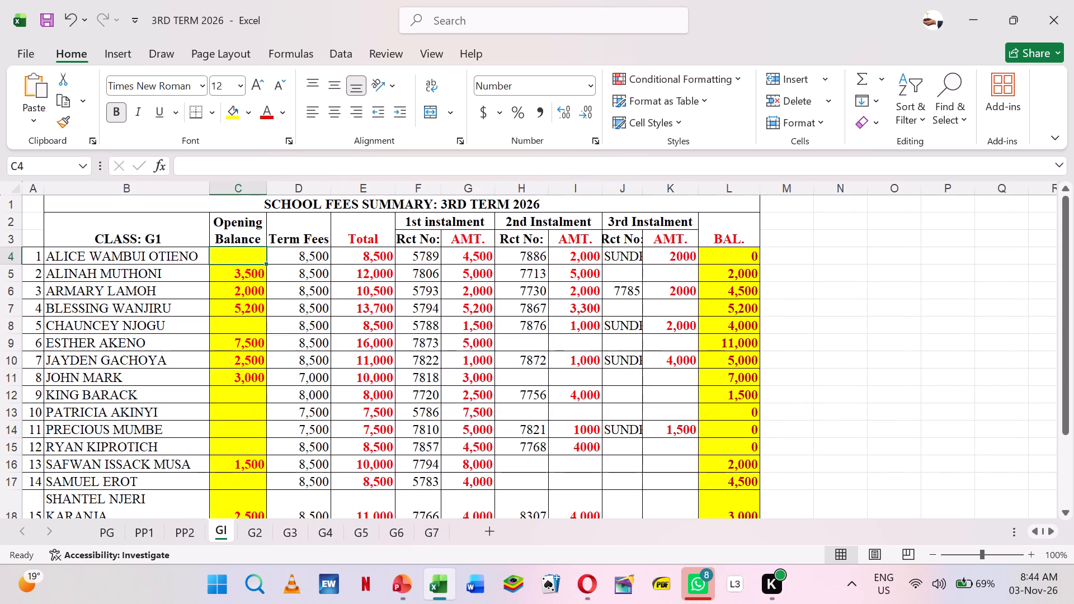
left_click(527, 377)
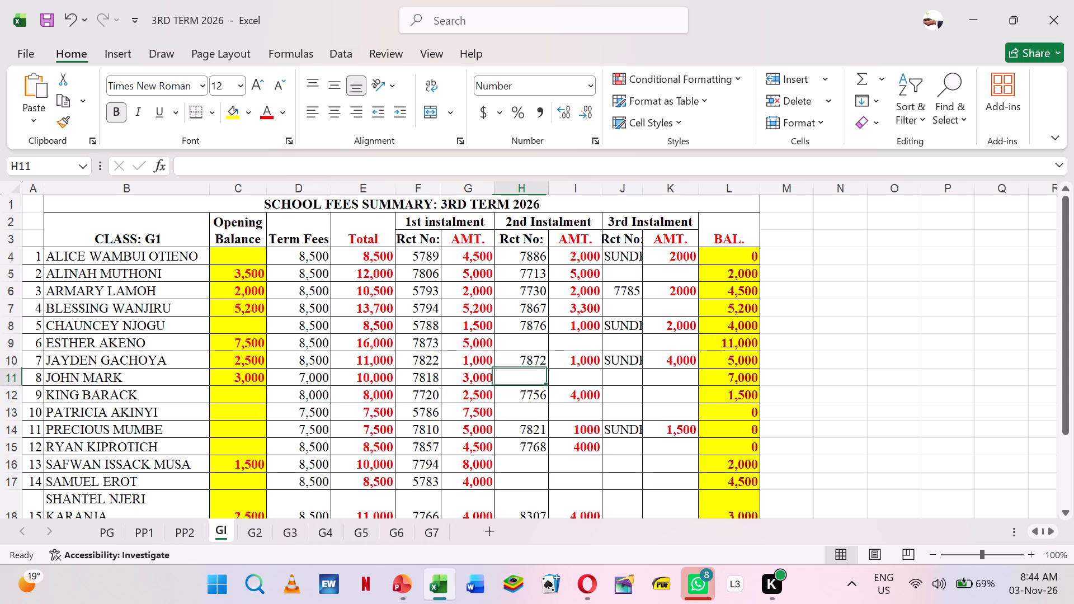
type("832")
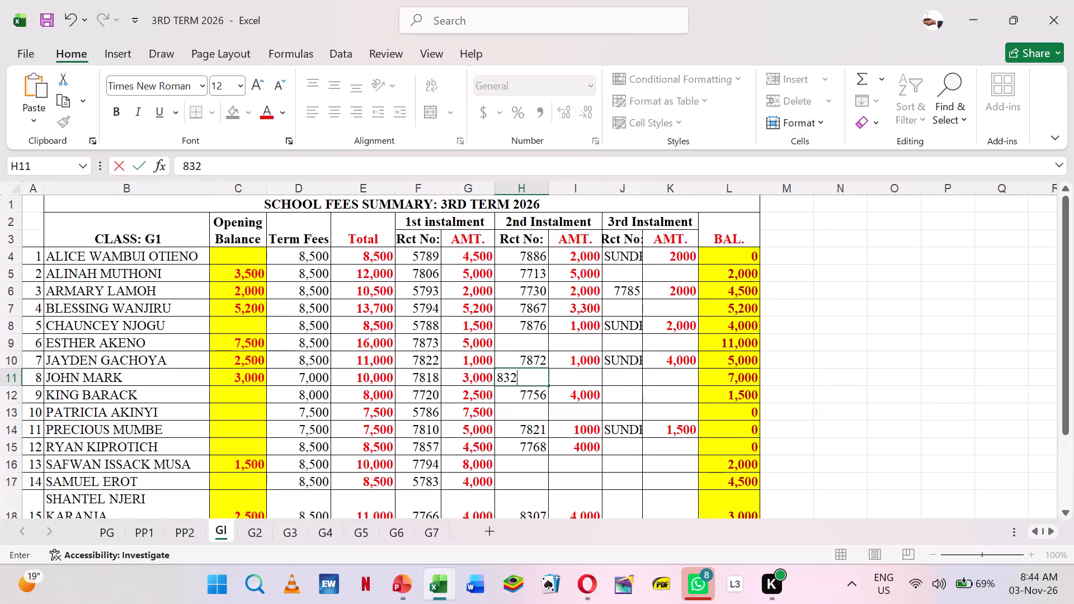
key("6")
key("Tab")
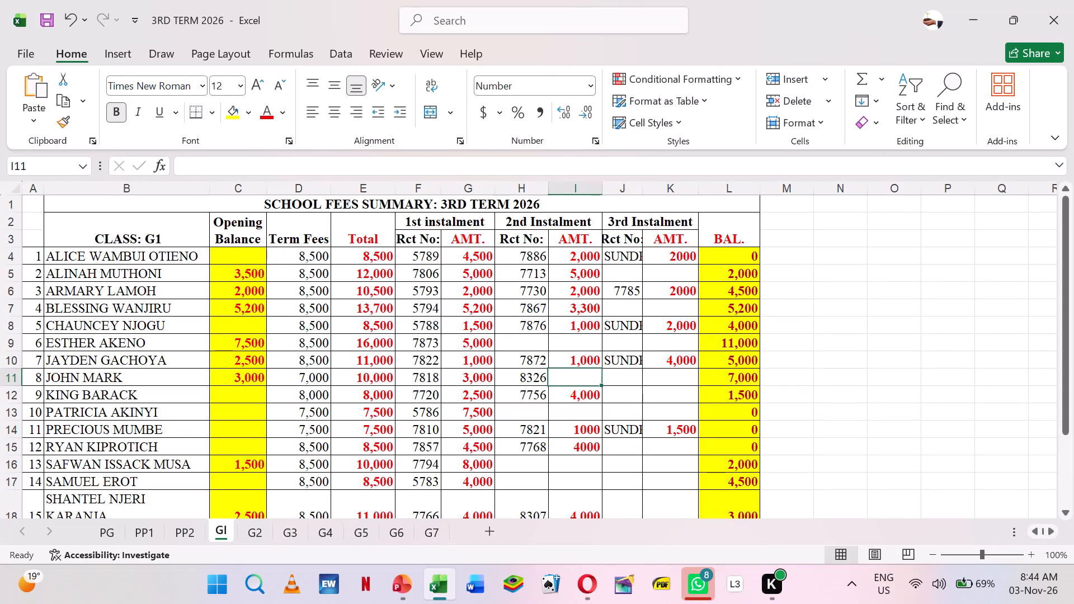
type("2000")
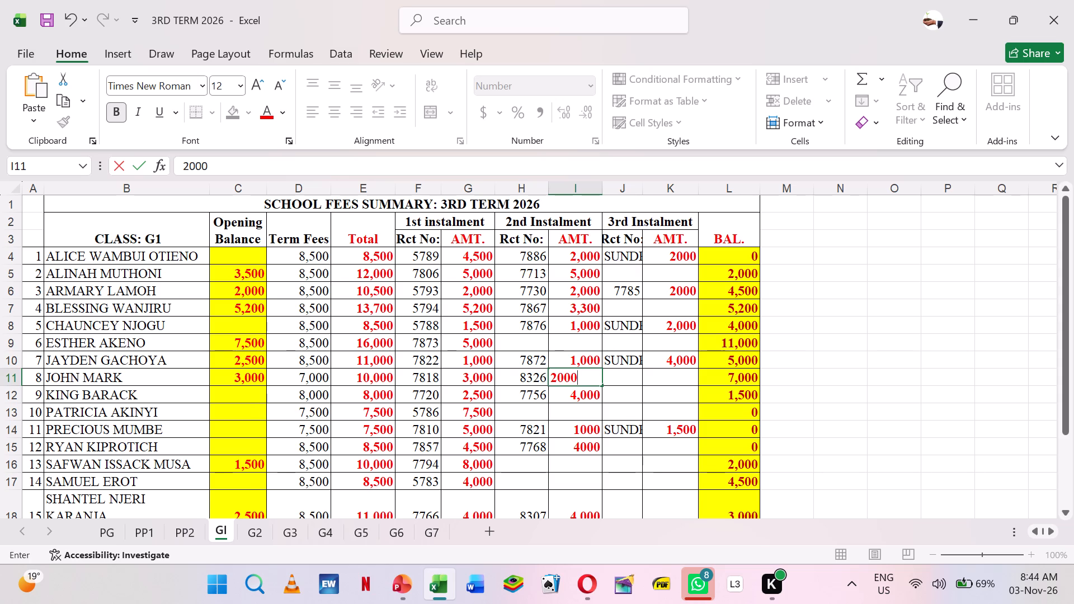
On the PP1 sheet, record a second instalment for pupil 28 in row 31: receipt number 8327, amount 2000.
left_click(139, 540)
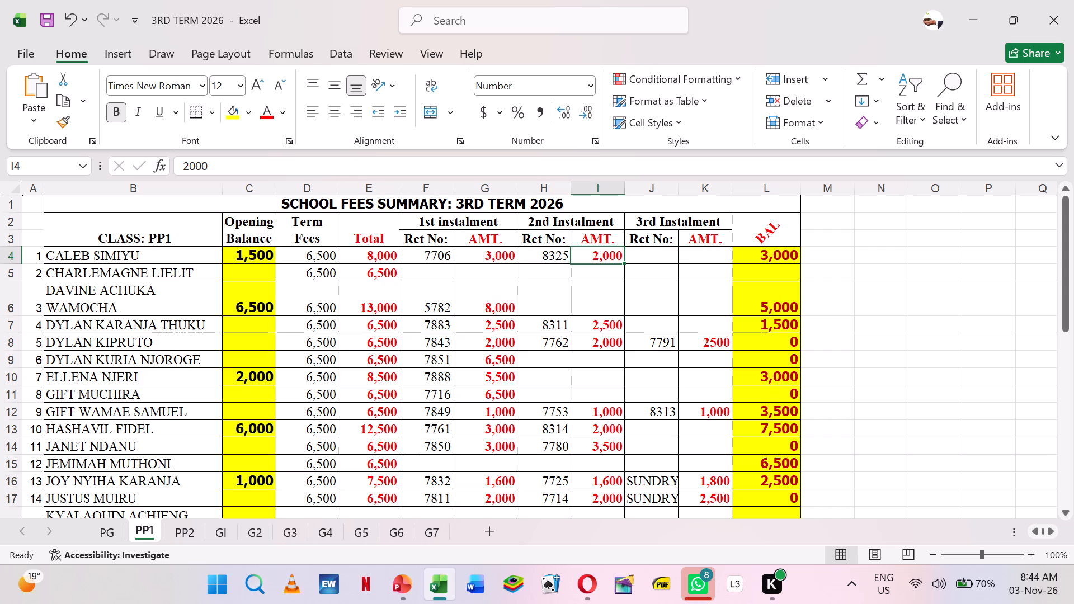
scroll(172, 376, "down", 3)
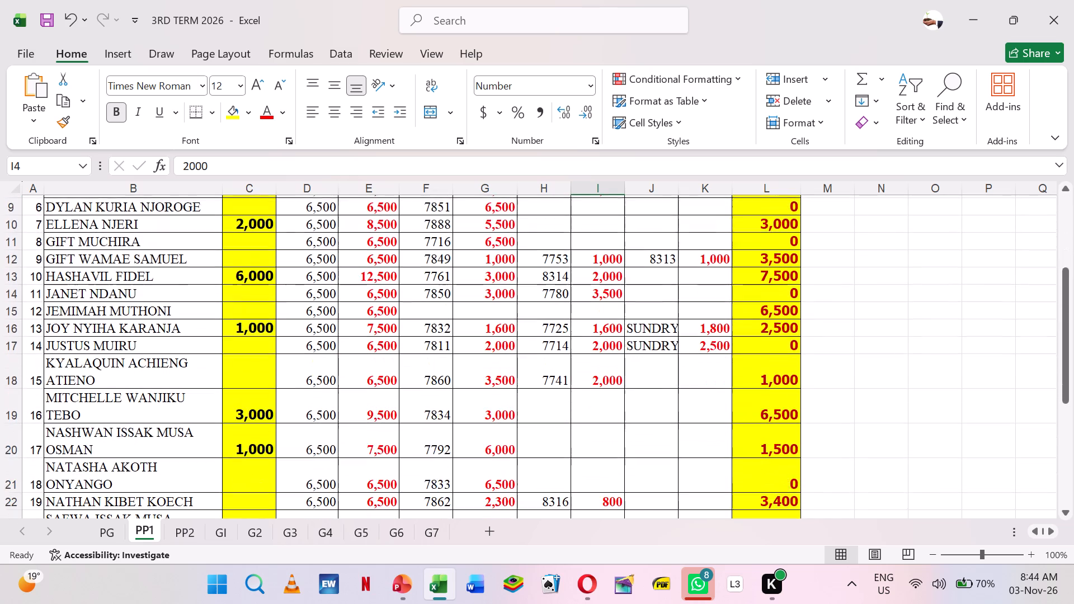
scroll(172, 376, "down", 4)
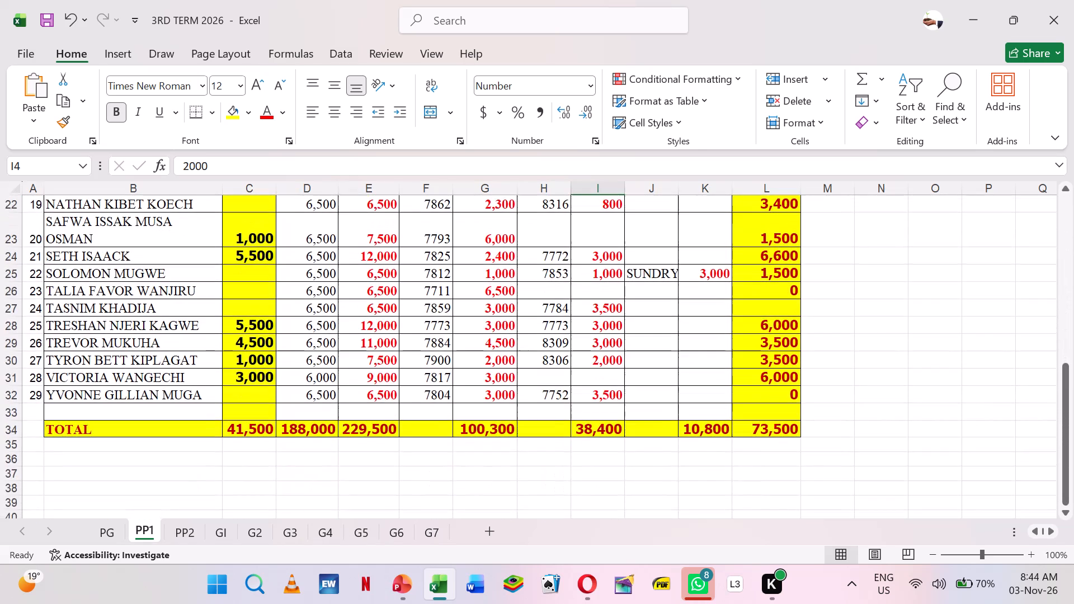
left_click(539, 374)
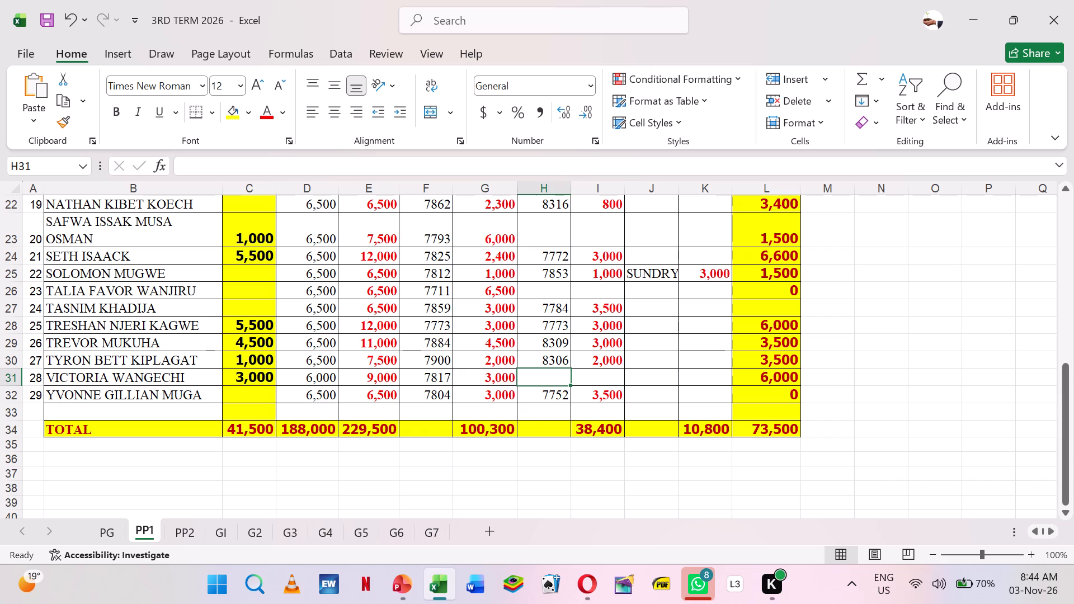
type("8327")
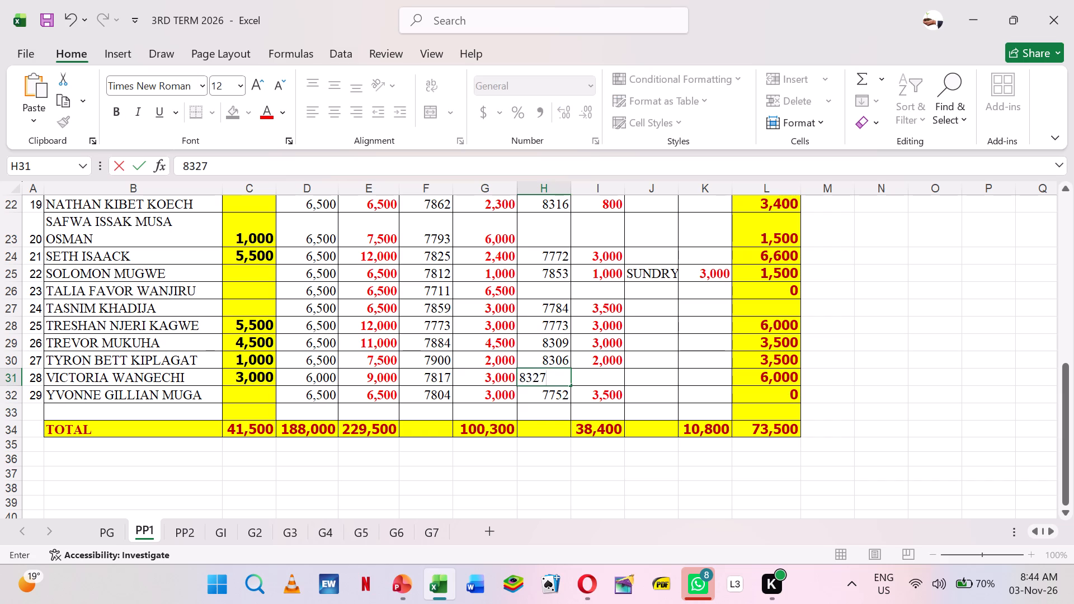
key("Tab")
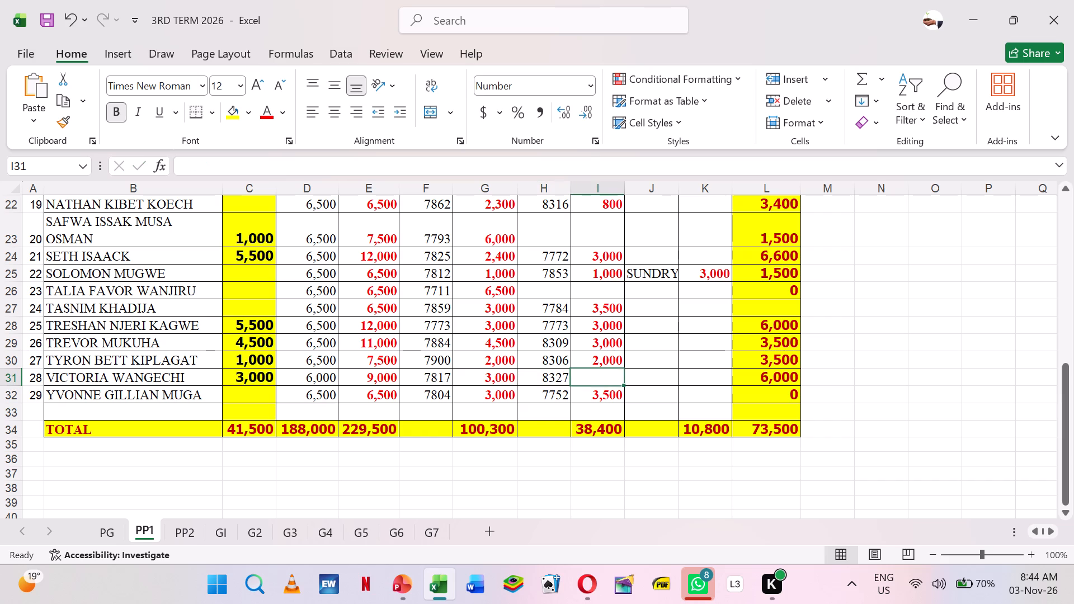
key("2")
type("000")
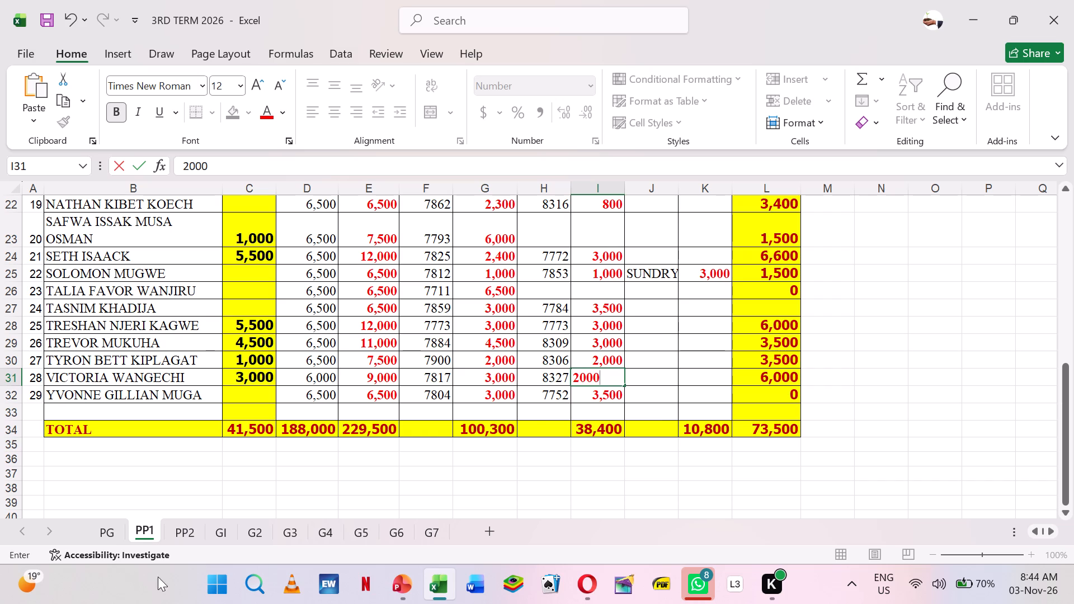
On the GI sheet, set the third instalment amount of pupil 7 in row 10 to 5000.
left_click(221, 534)
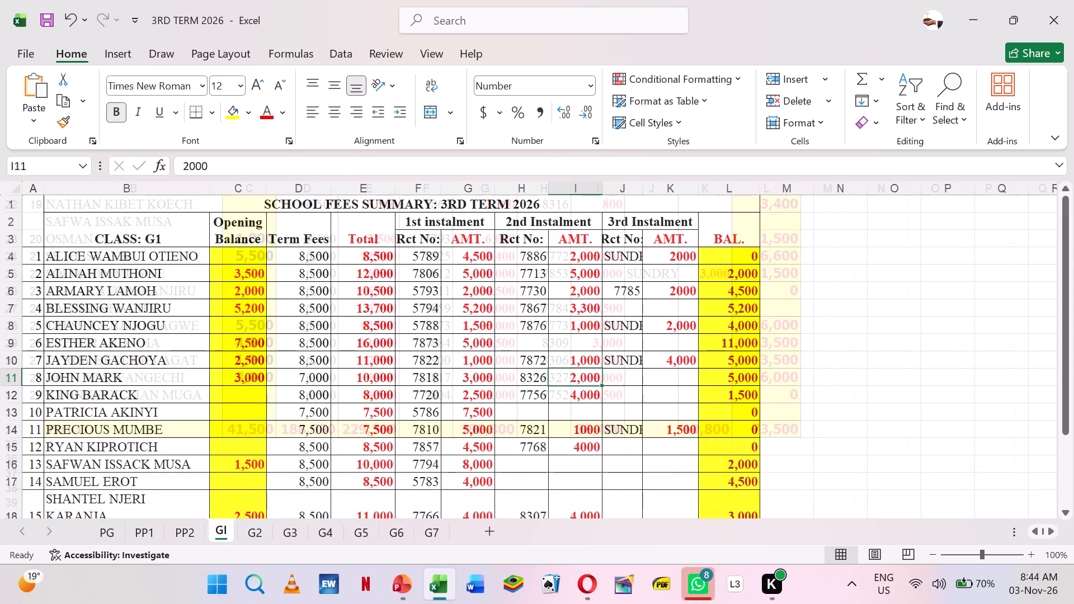
left_click(680, 364)
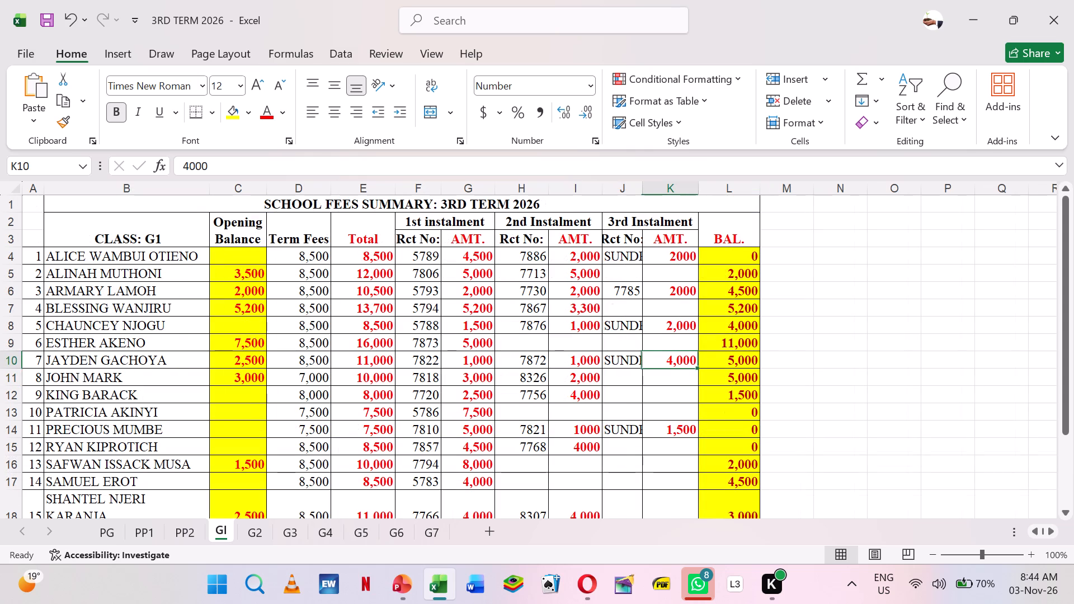
type("5000")
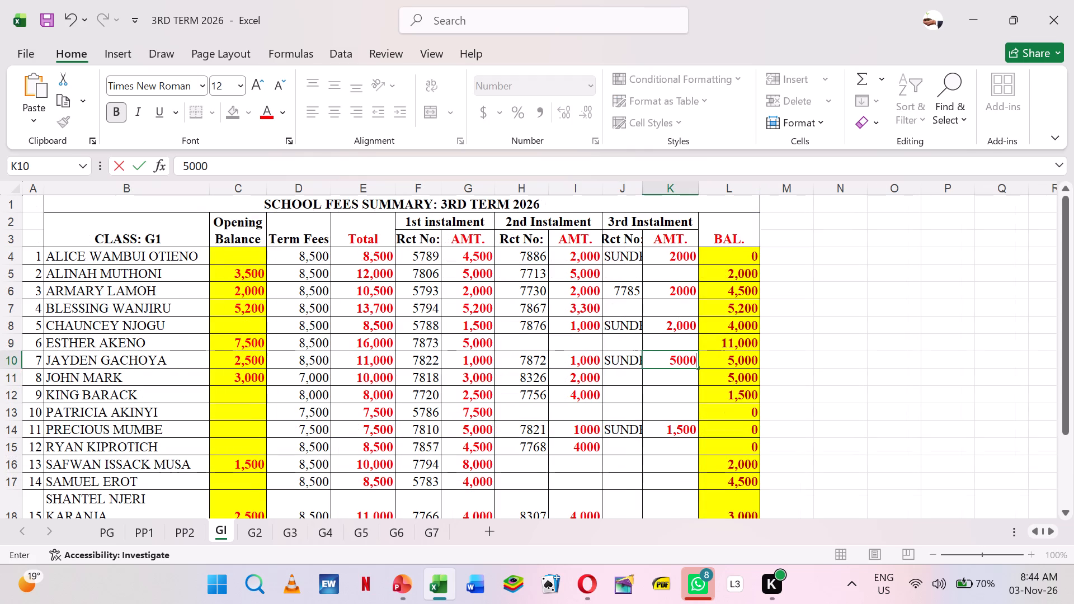
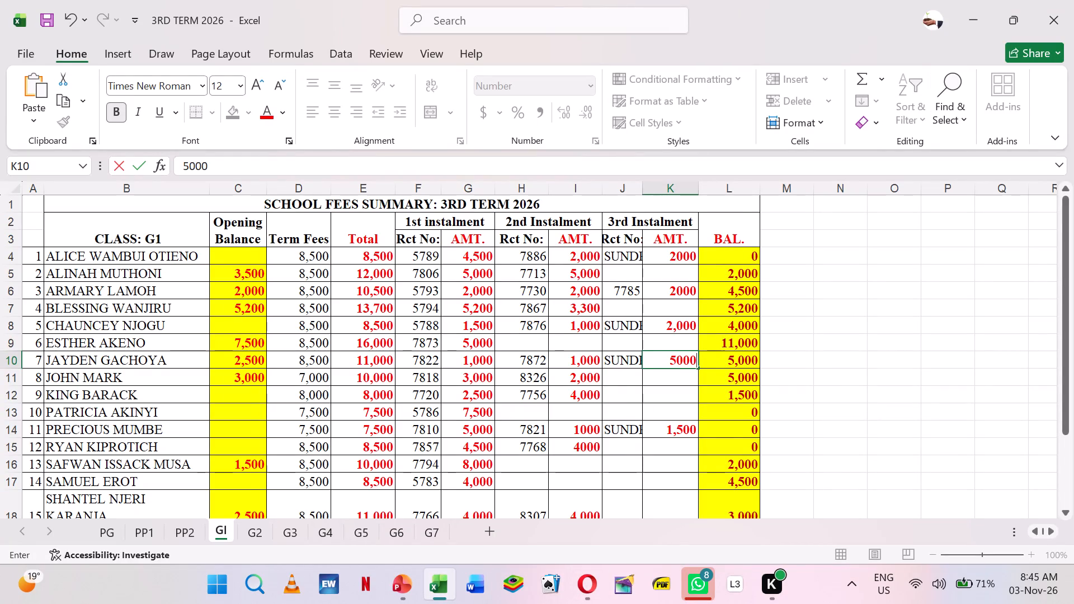
On the GI sheet, record a third instalment for pupil 2 in row 5: receipt number 8329, amount 2000.
scroll(178, 398, "down", 2)
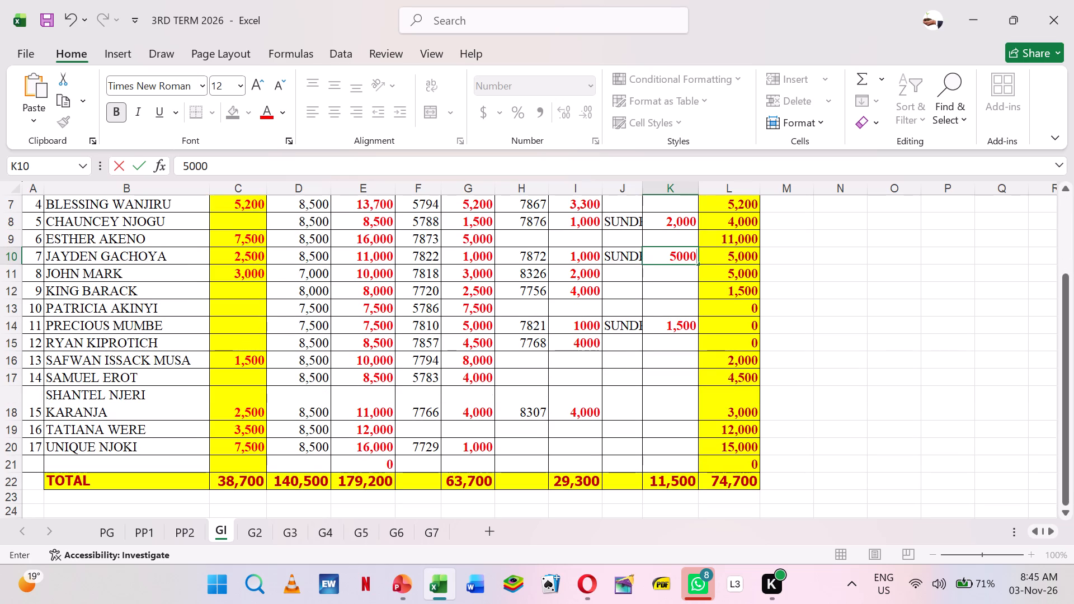
scroll(178, 398, "up", 2)
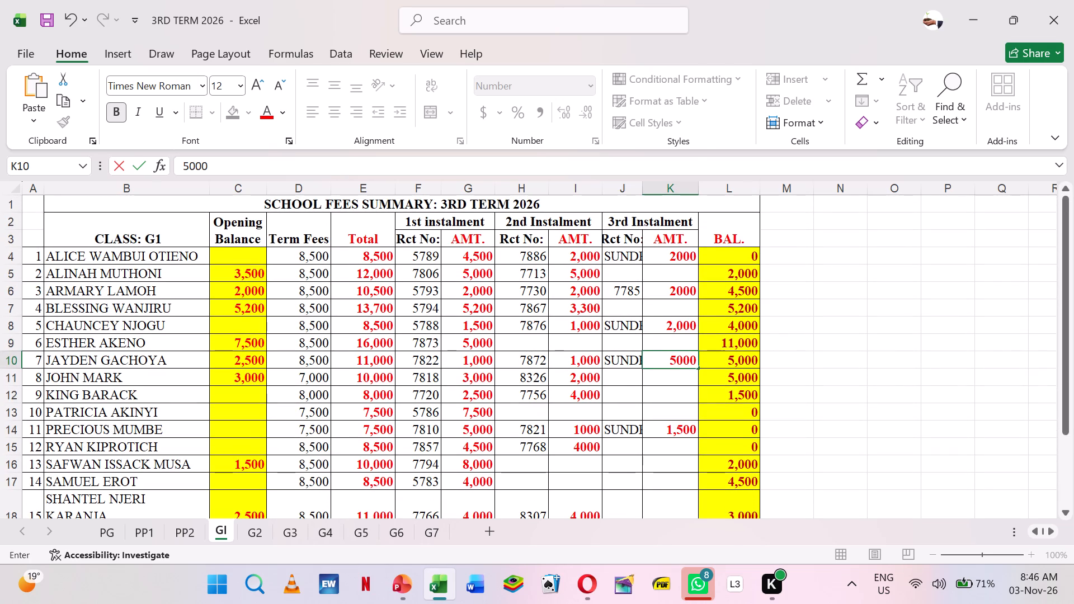
left_click(635, 275)
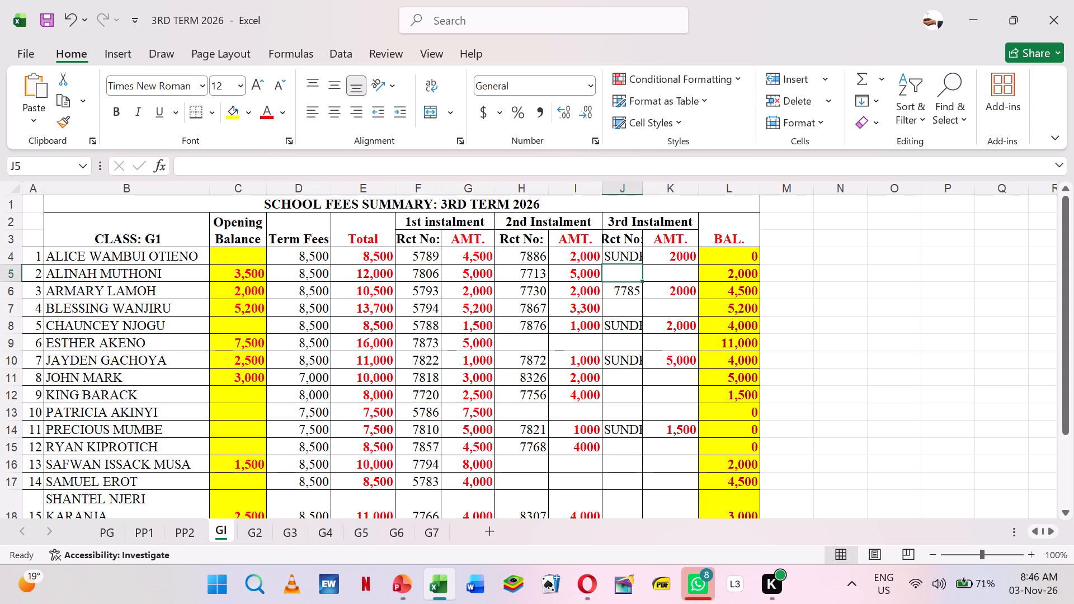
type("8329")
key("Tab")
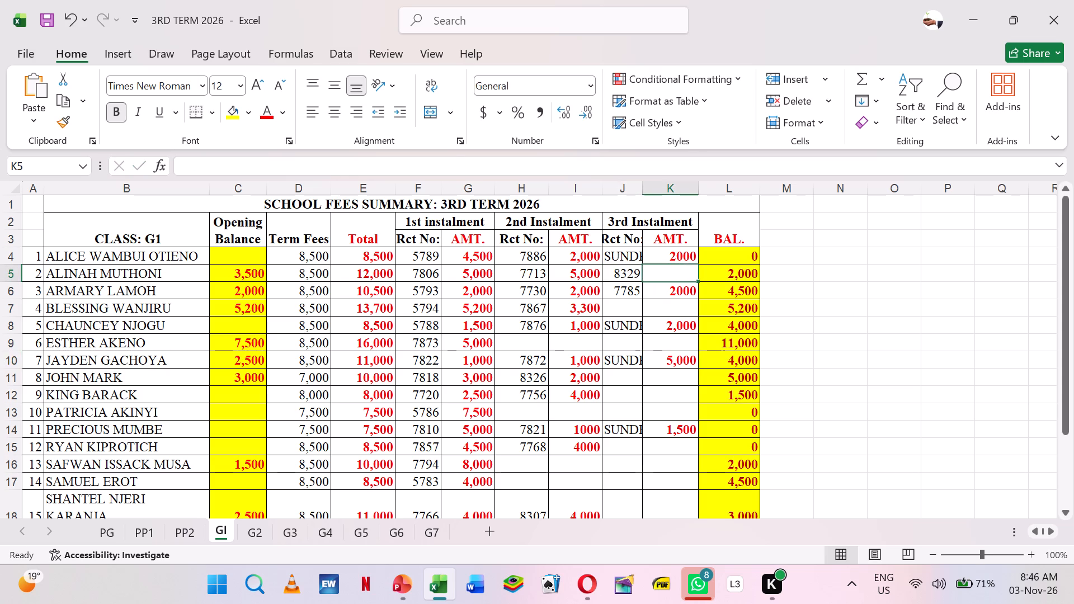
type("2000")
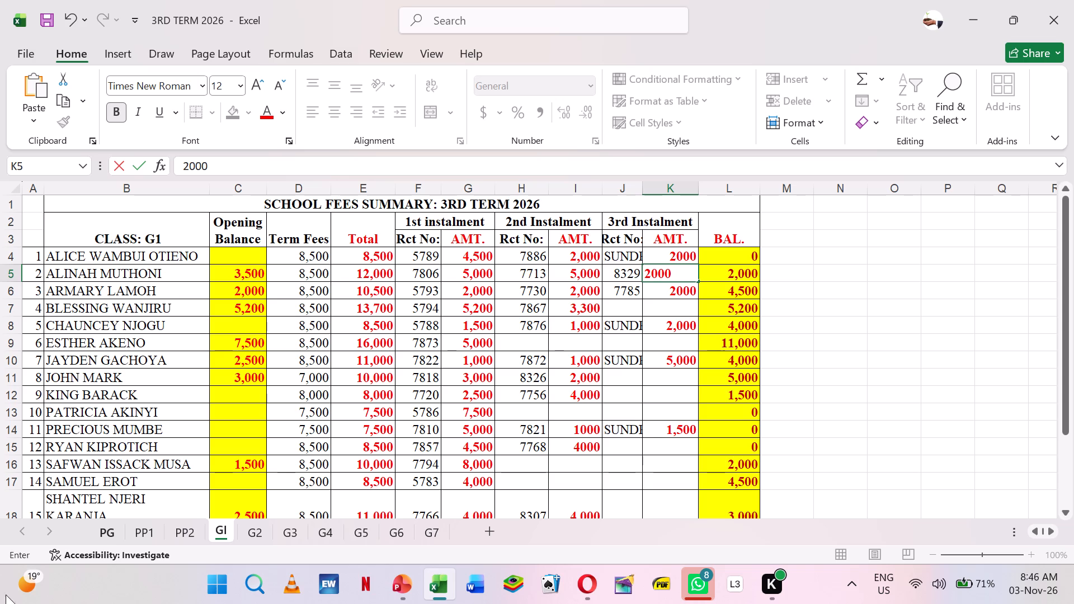
On the PG sheet, record a third instalment for pupil 12 in row 15: receipt number 8330, amount 1000.
left_click(111, 542)
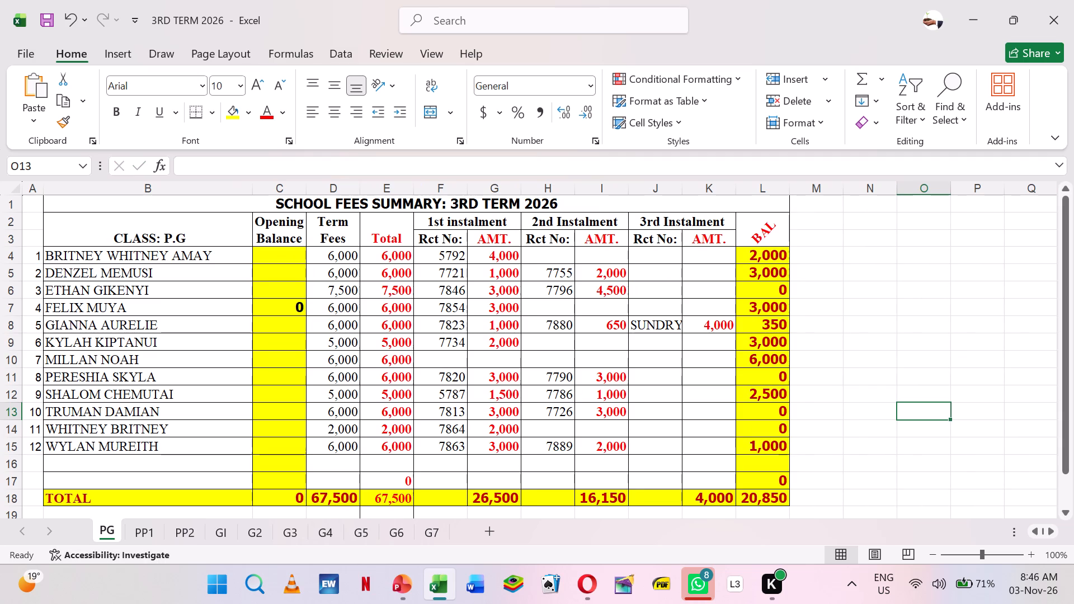
left_click(655, 445)
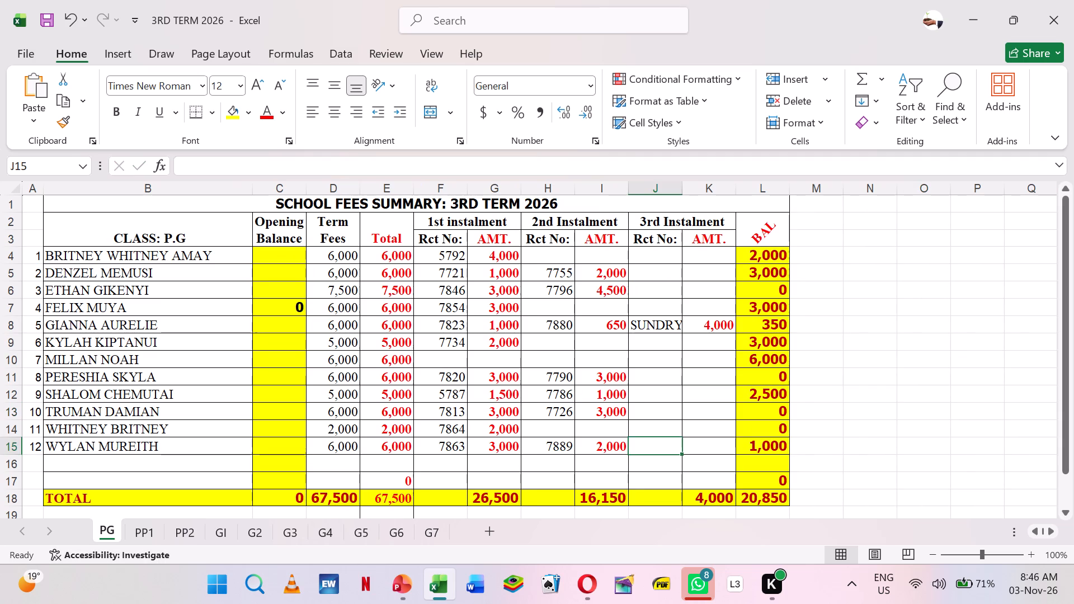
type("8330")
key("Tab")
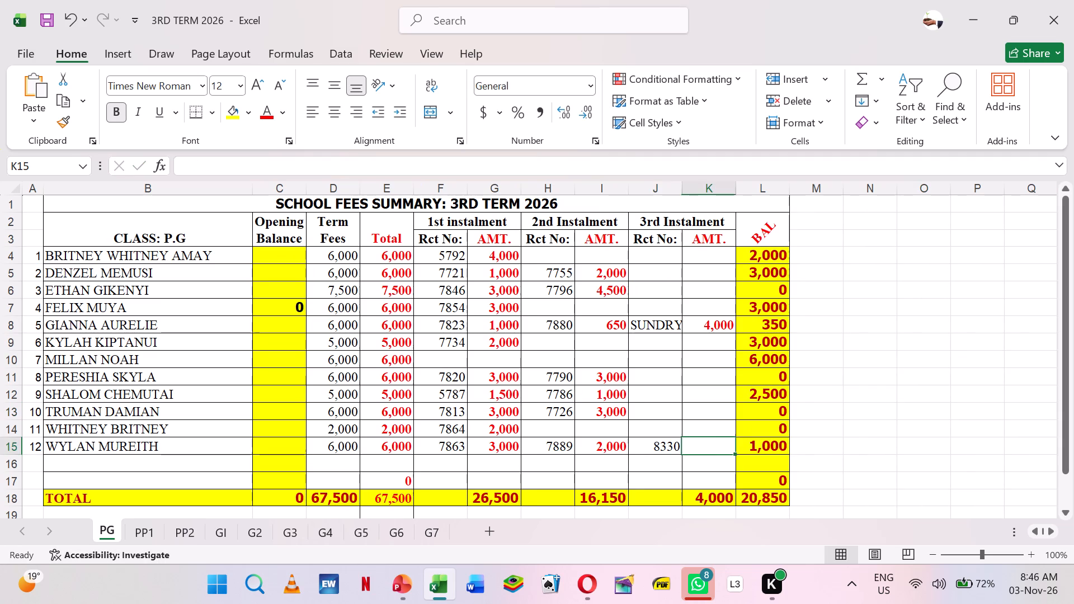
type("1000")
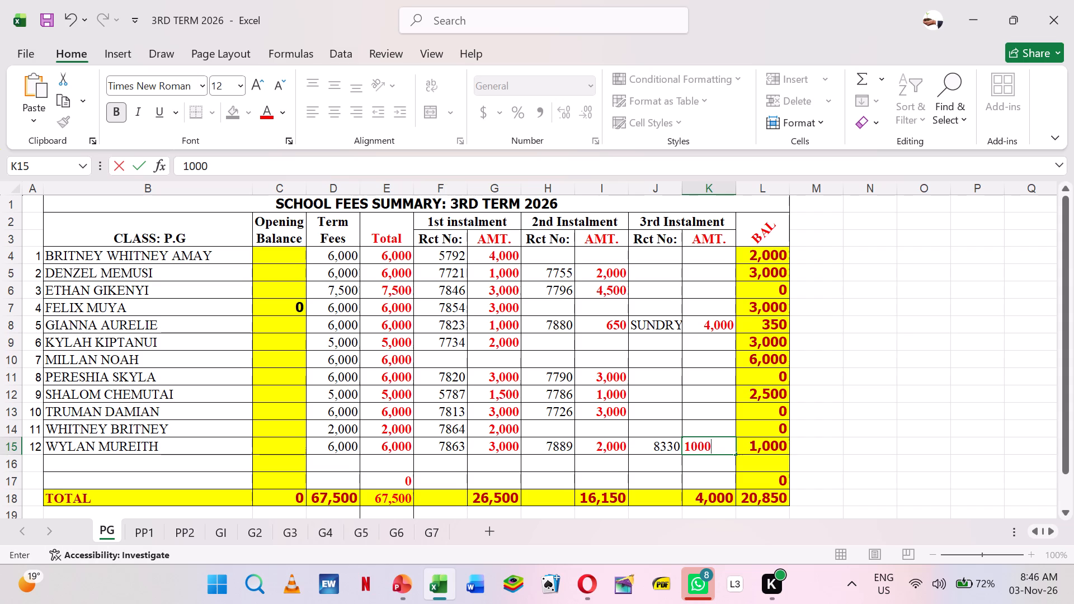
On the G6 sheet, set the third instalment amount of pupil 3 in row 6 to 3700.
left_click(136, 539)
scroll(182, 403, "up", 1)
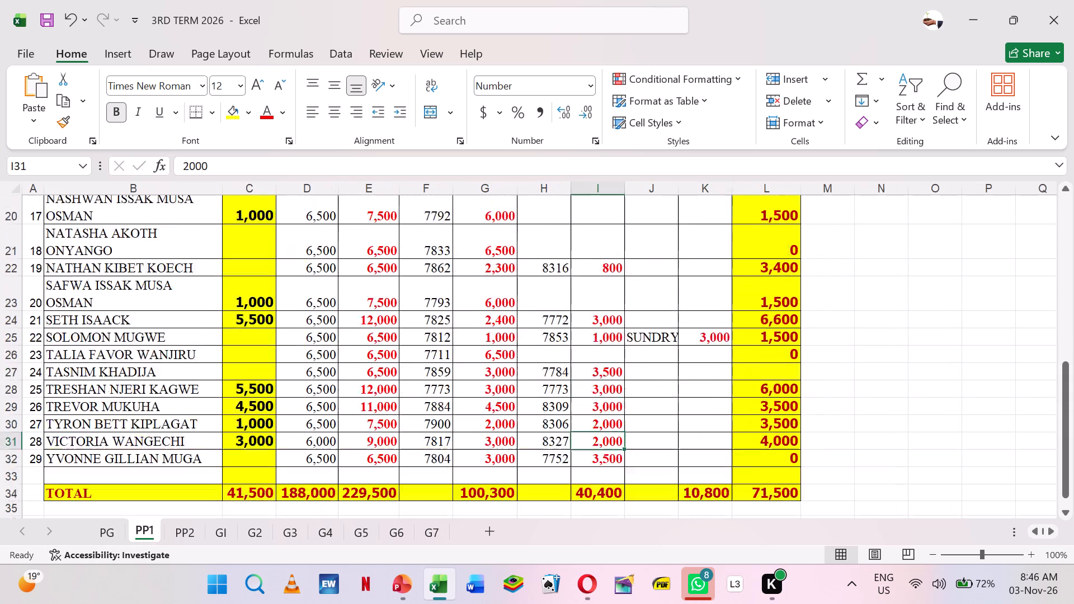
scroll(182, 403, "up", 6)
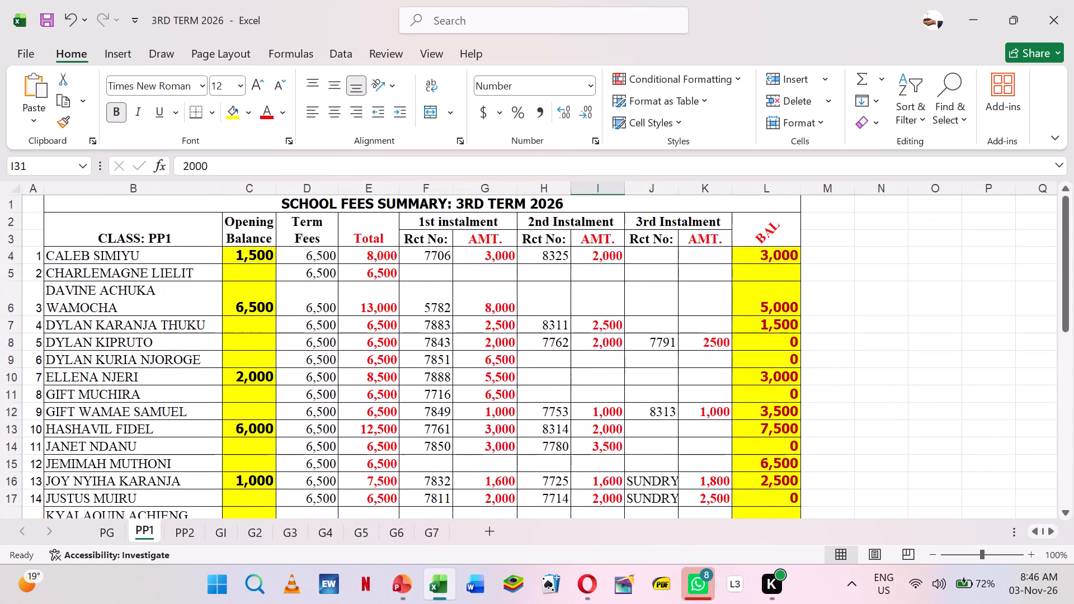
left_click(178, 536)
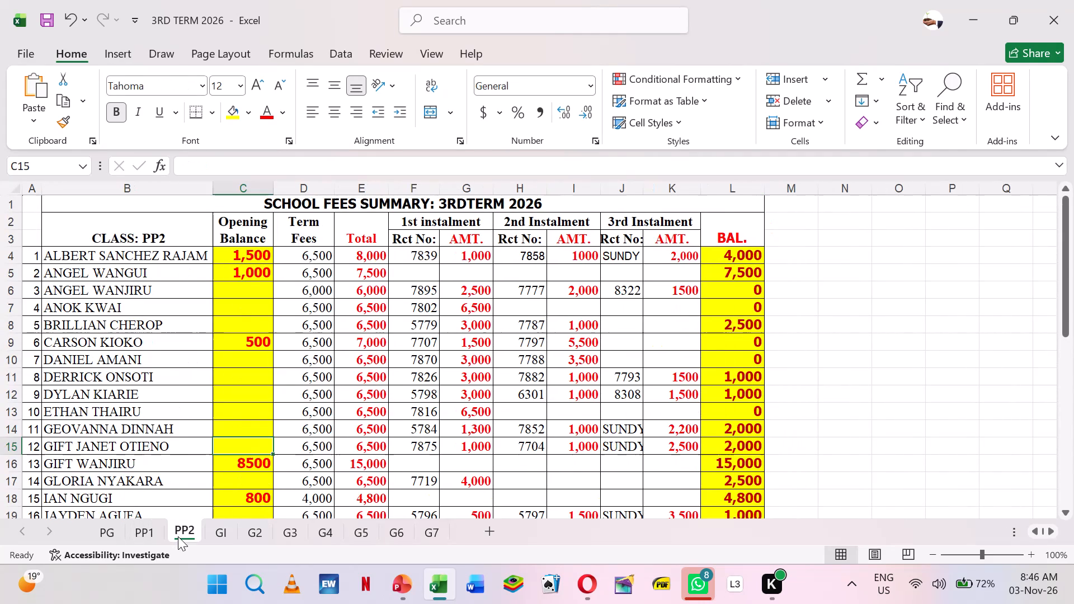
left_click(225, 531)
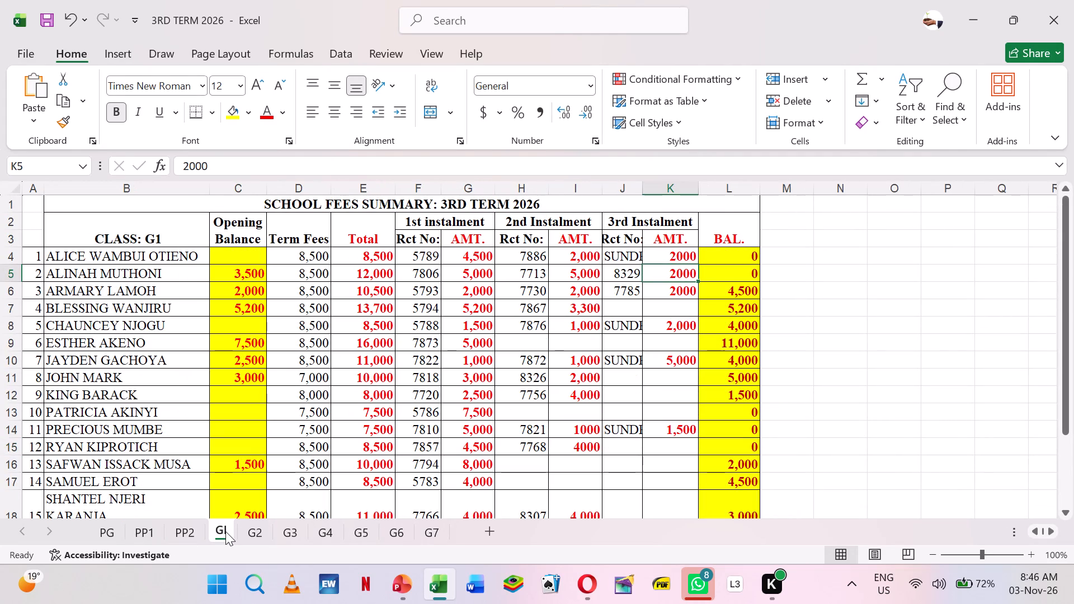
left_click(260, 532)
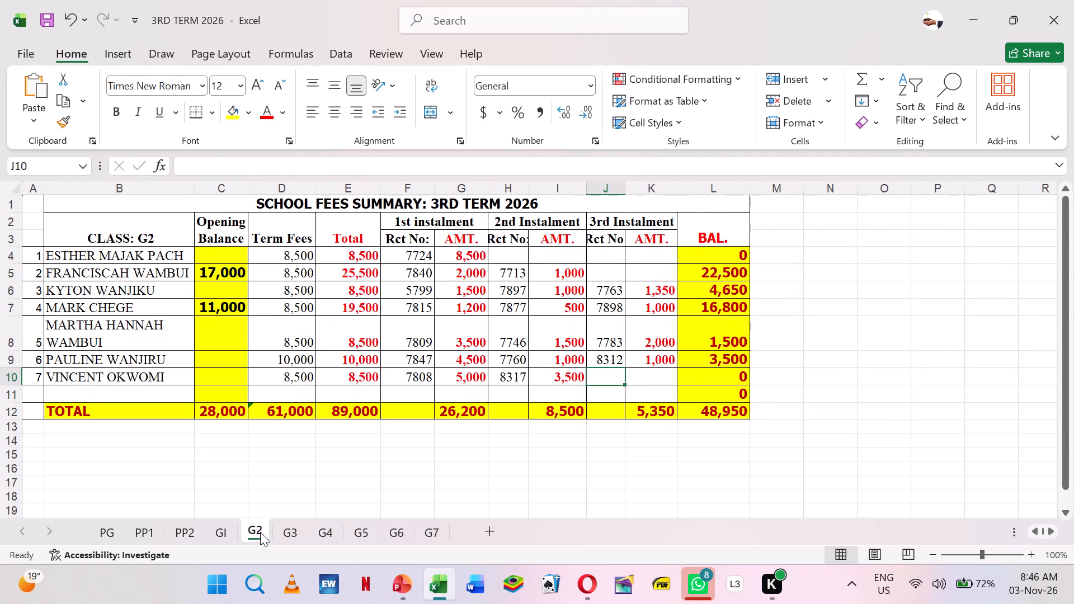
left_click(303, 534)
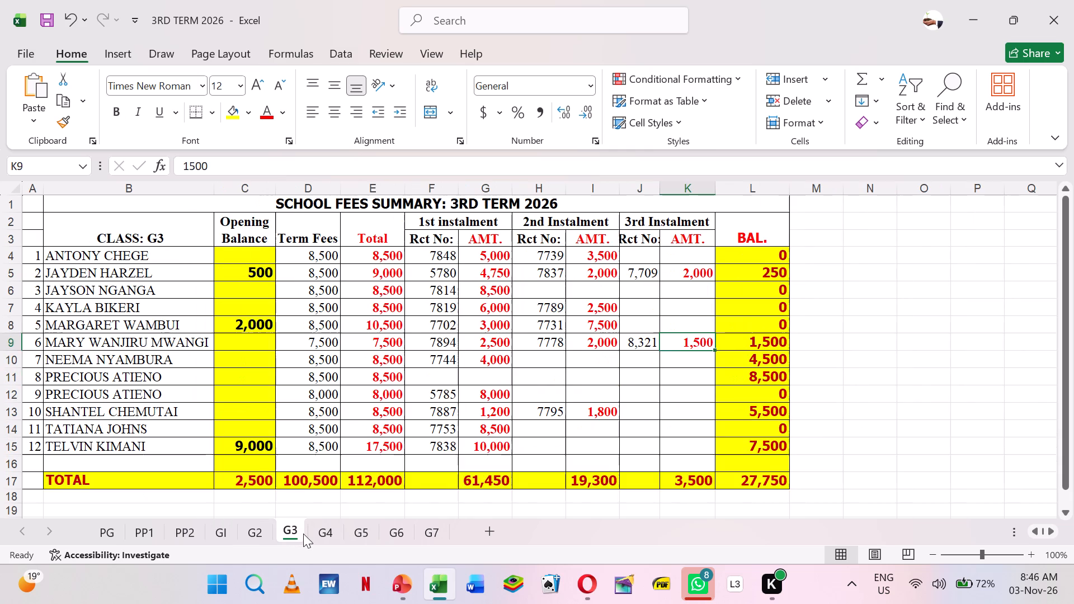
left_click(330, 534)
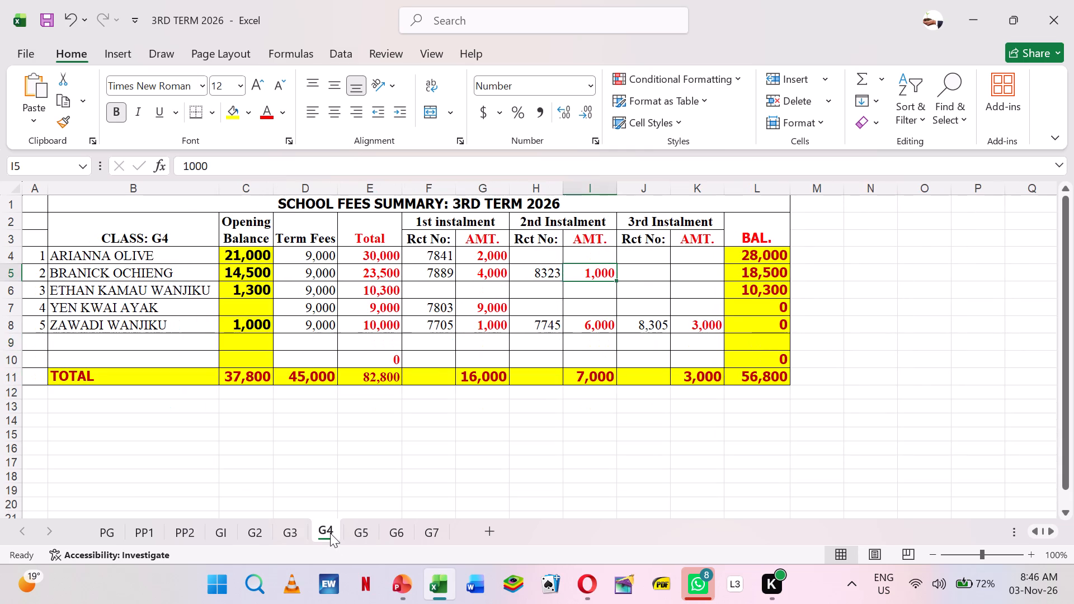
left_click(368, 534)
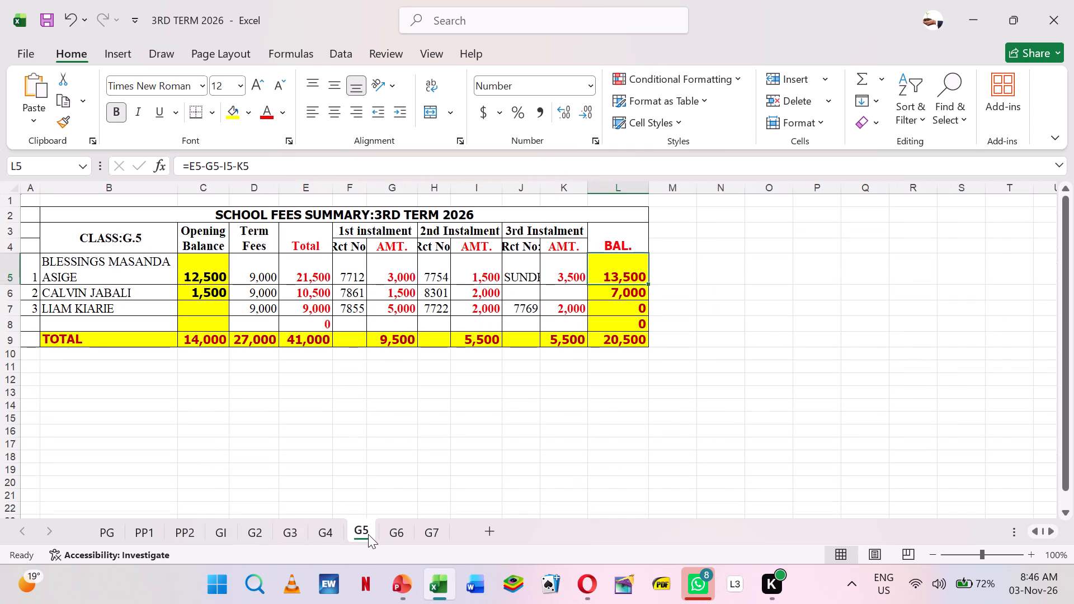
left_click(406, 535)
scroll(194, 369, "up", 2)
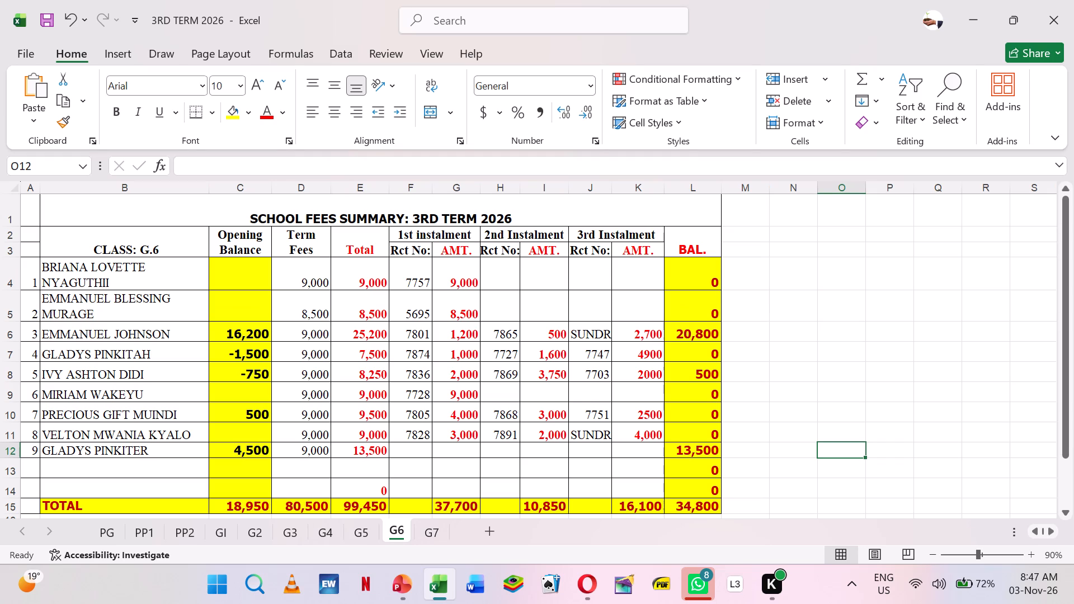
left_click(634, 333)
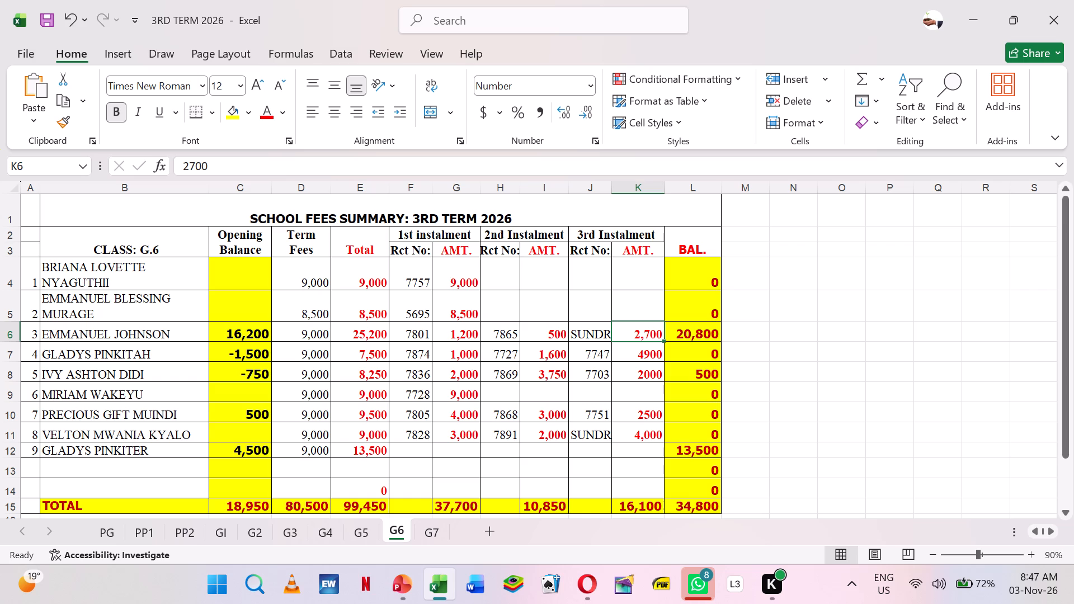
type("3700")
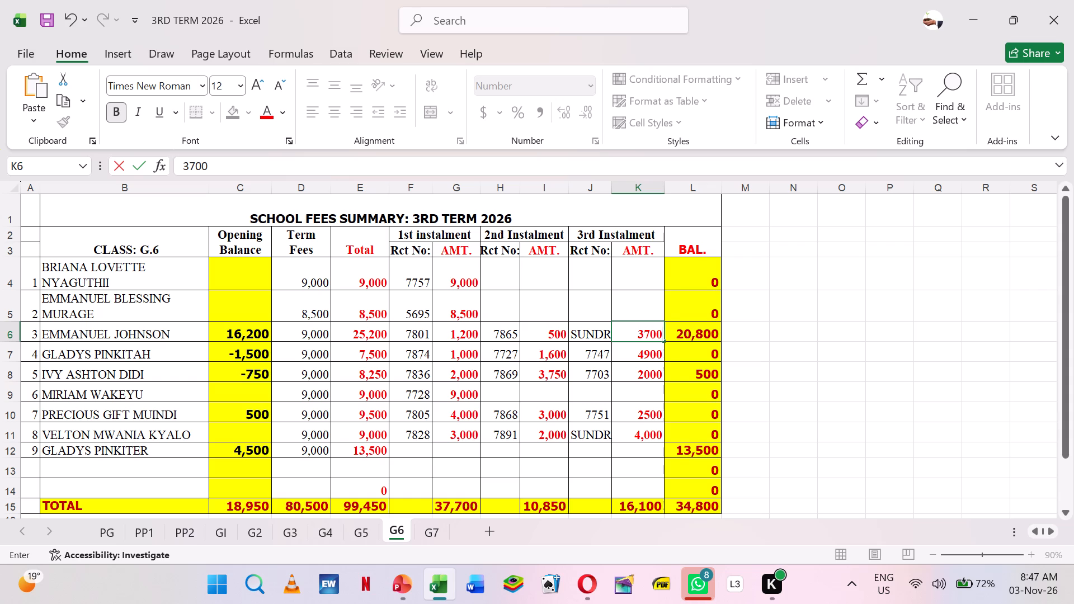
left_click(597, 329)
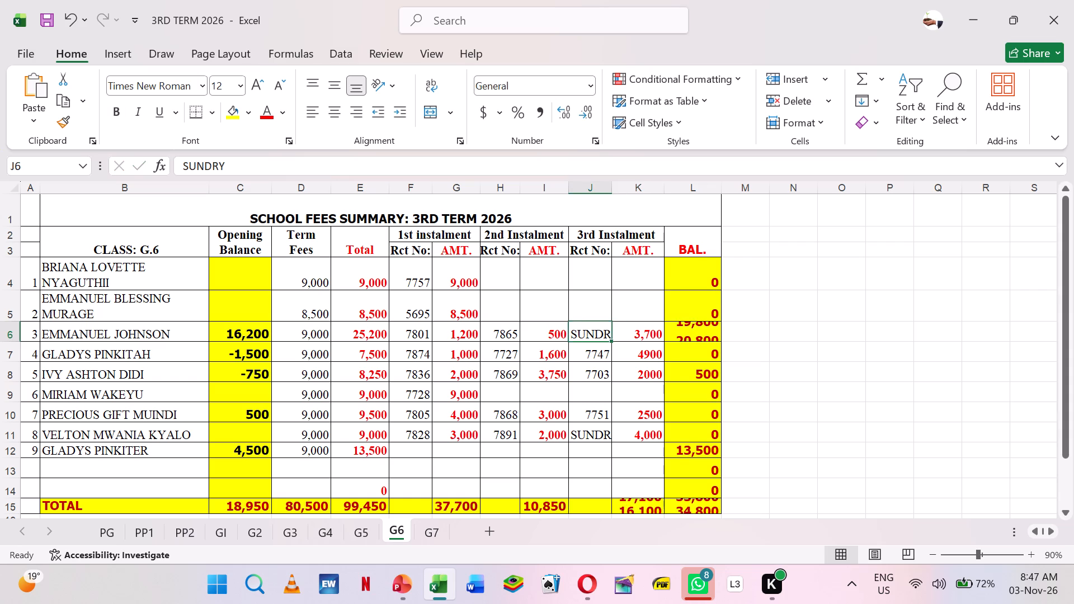
On the G6 sheet, set the third instalment amount of pupil 3 in row 6 to 7700.
left_click(652, 333)
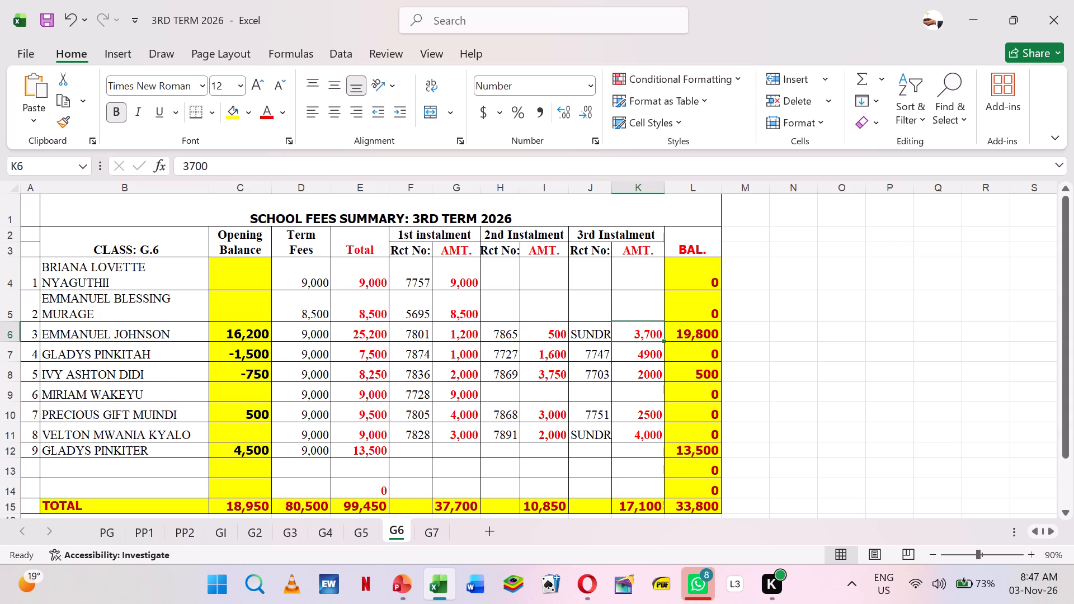
type("7700")
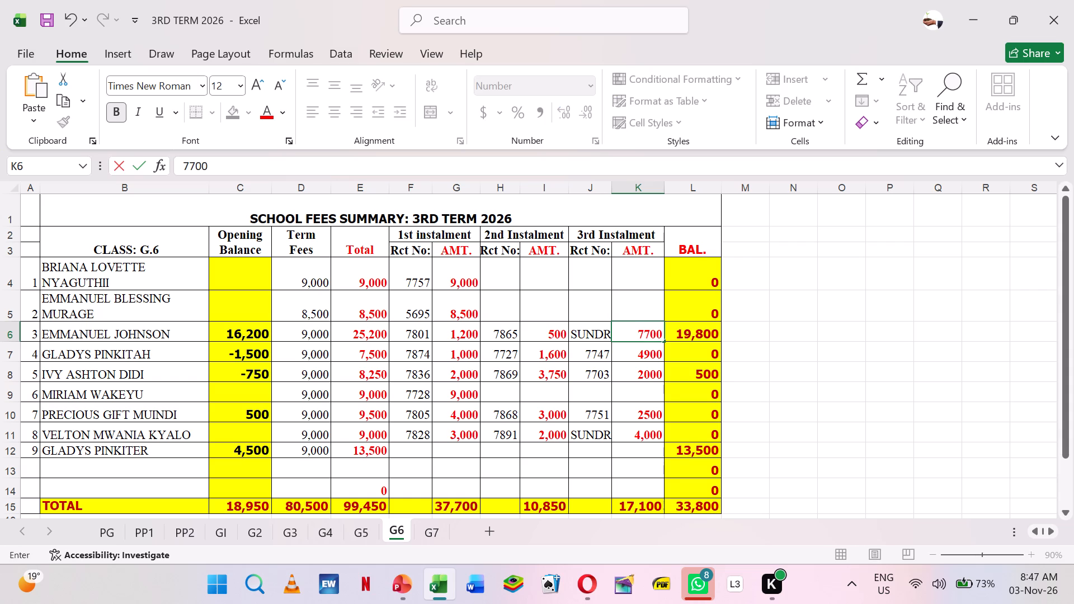
On the PP2 sheet, set the third instalment amount of pupil 12 in row 15 to 3500.
left_click(180, 533)
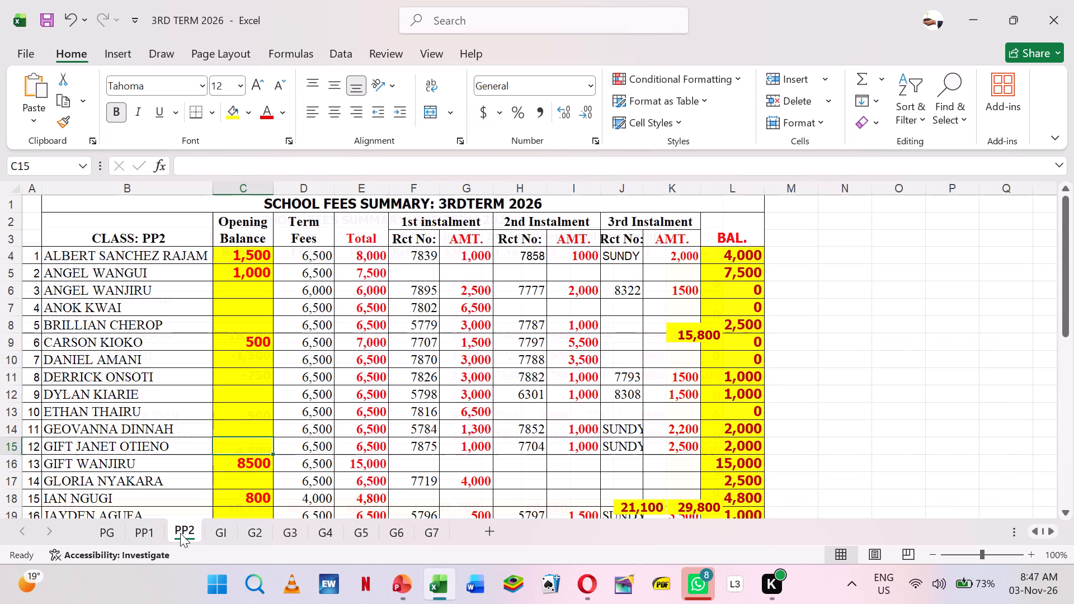
scroll(215, 365, "down", 1)
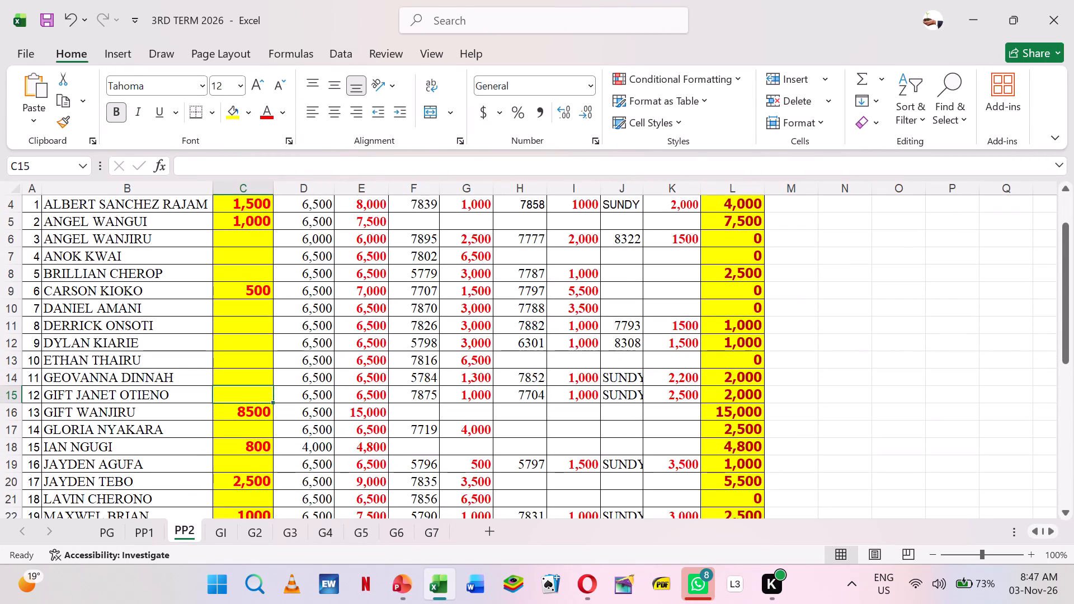
left_click(676, 394)
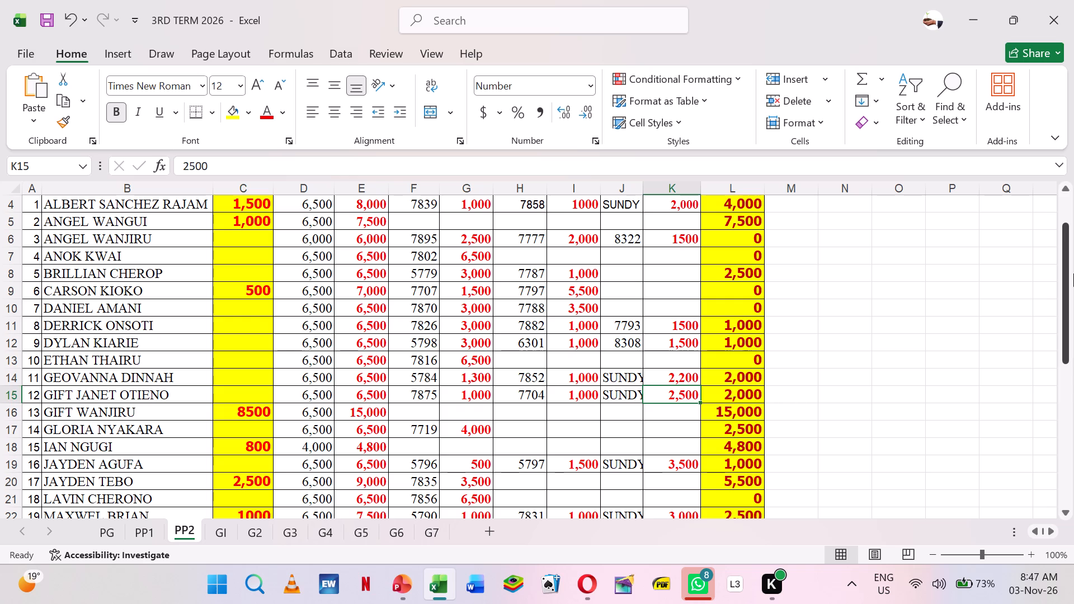
type("3500")
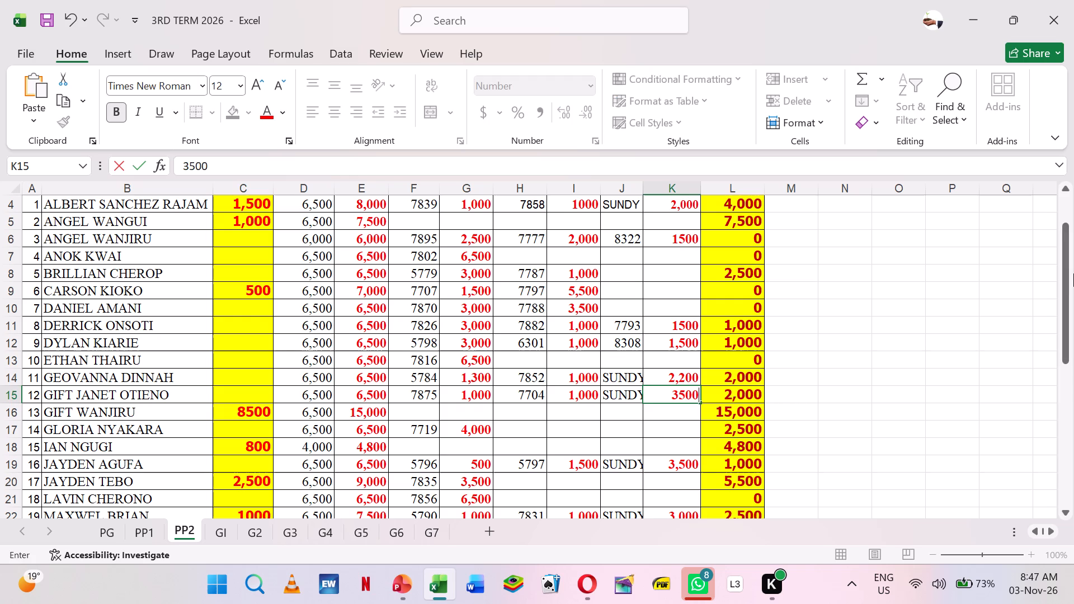
key("Right")
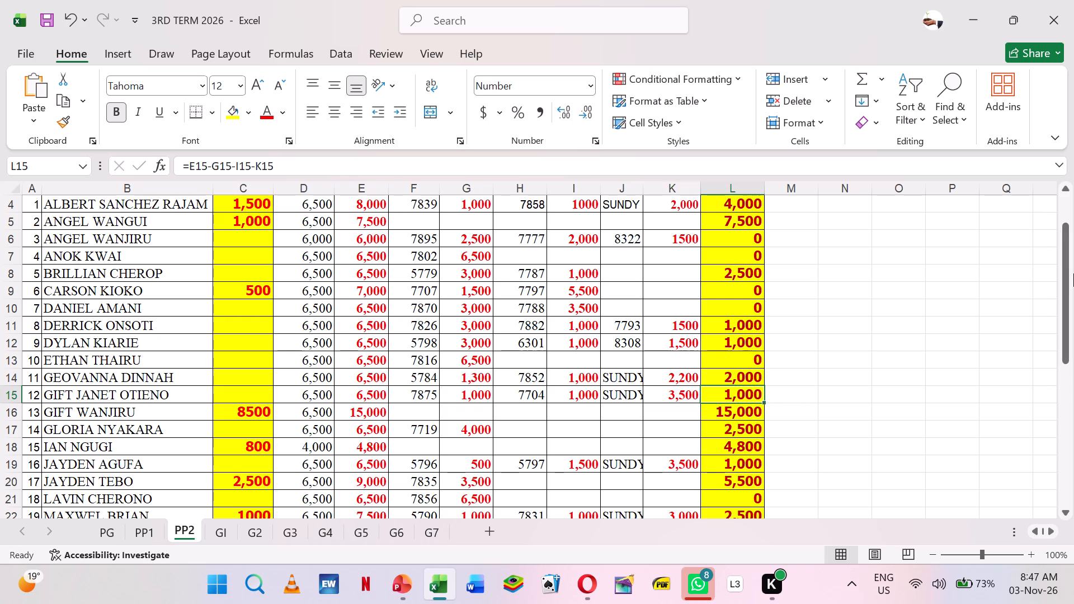
key("Left")
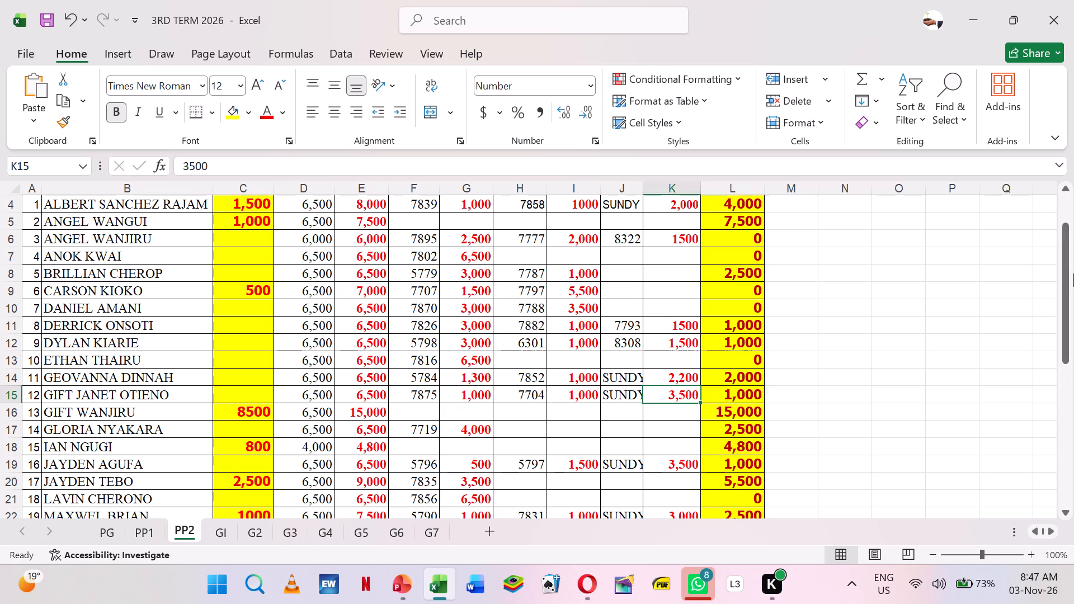
key("Left")
key("Left")
key("Left")
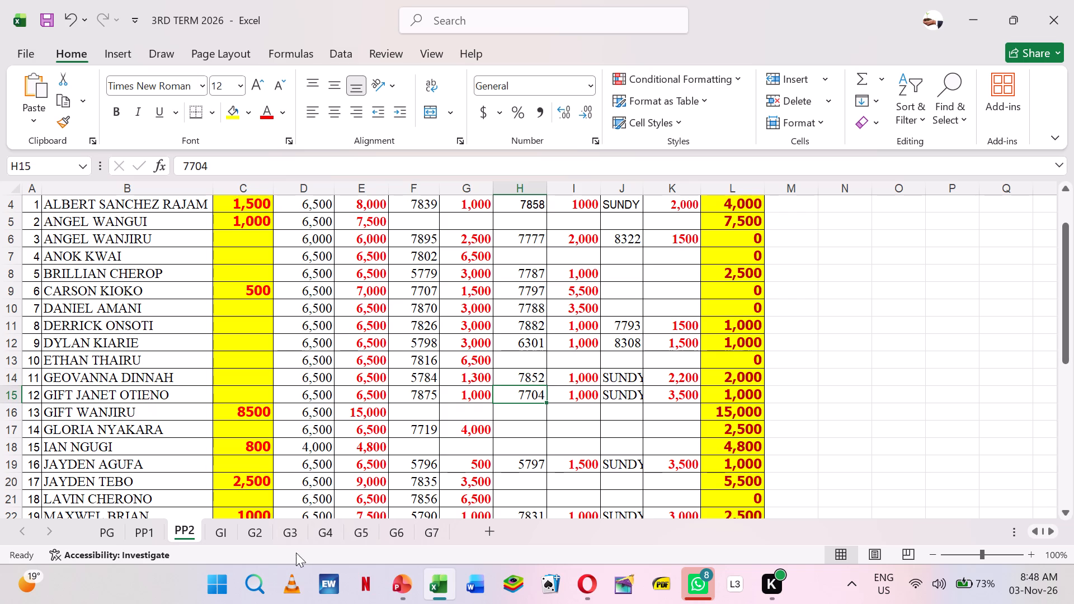
left_click(139, 528)
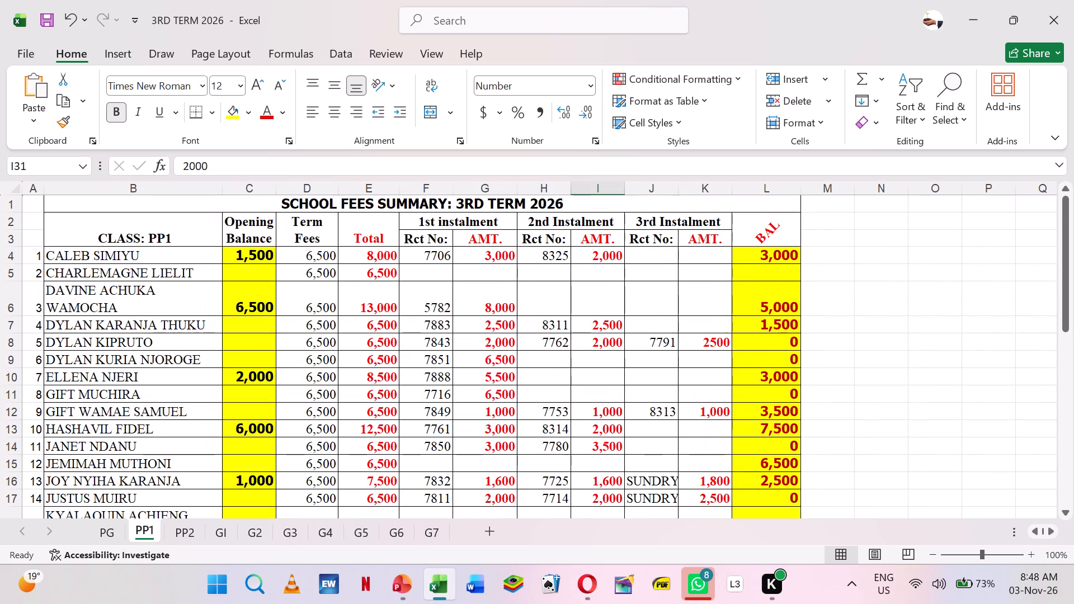
scroll(137, 358, "down", 2)
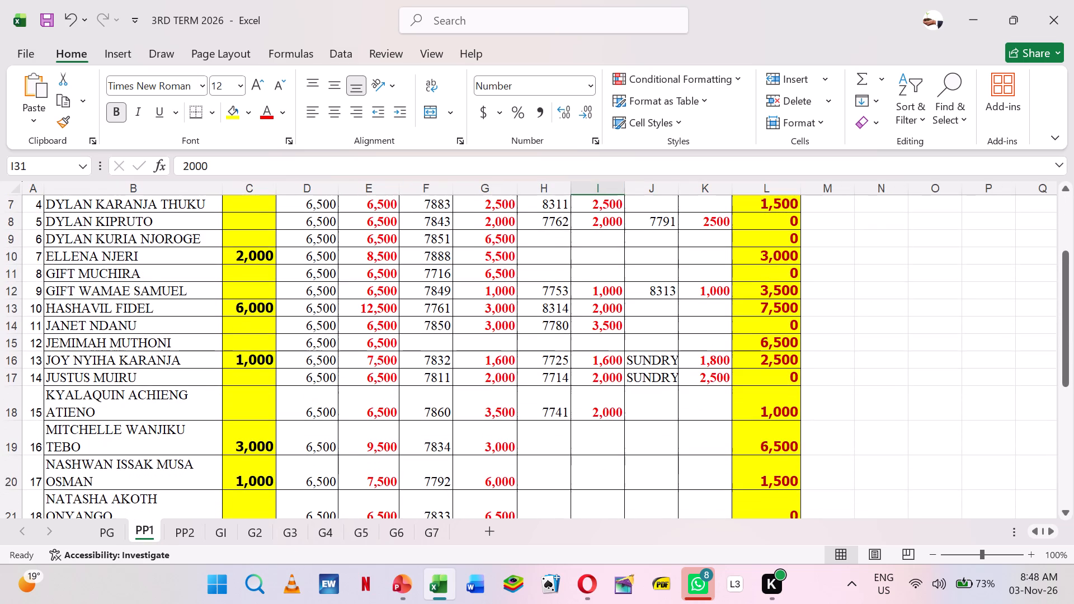
scroll(137, 358, "down", 1)
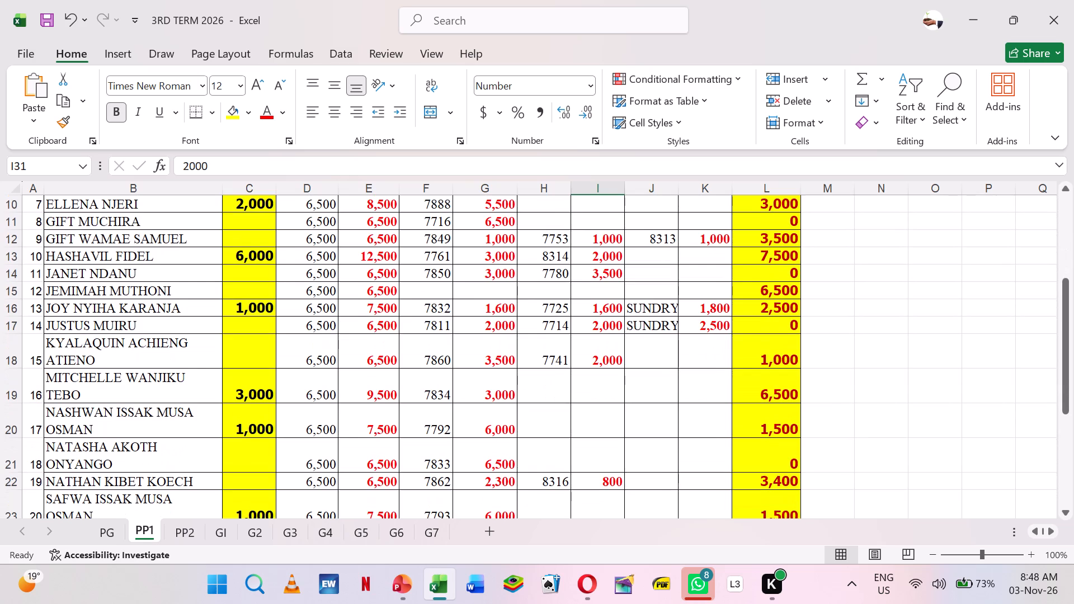
scroll(137, 358, "down", 3)
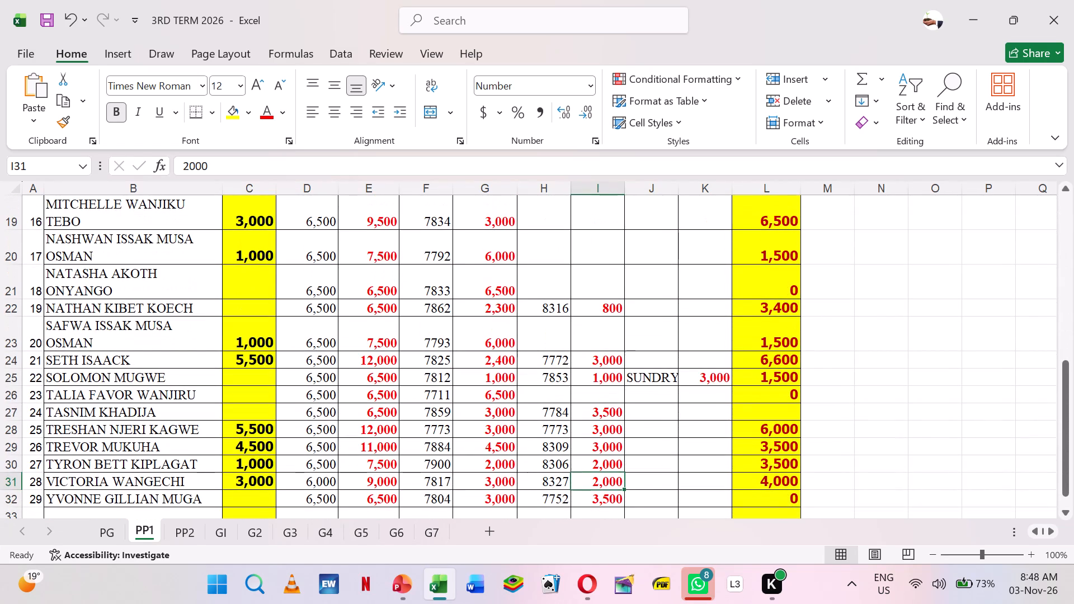
left_click(671, 465)
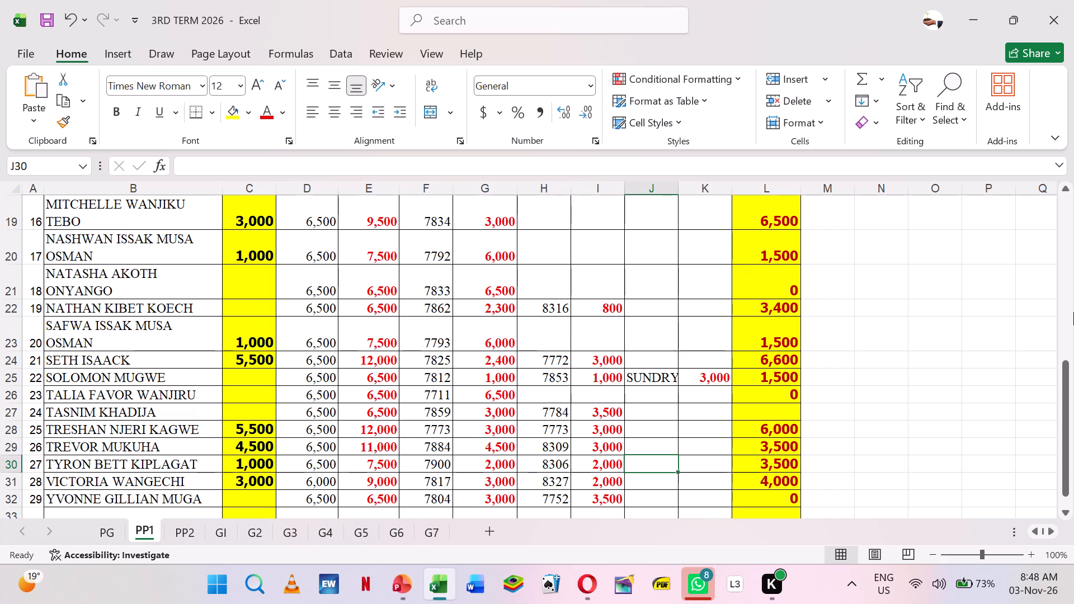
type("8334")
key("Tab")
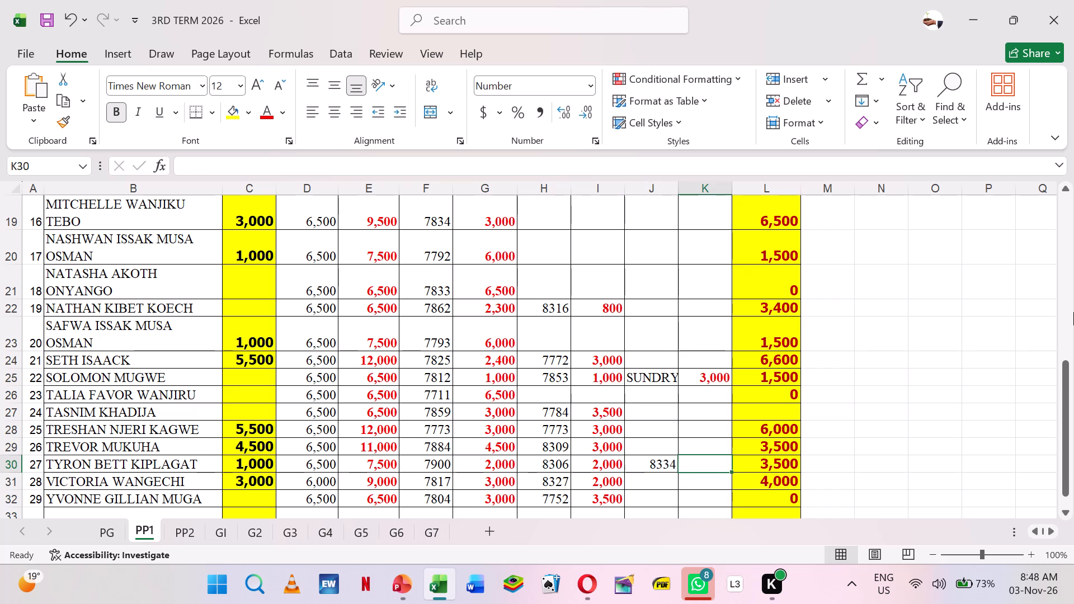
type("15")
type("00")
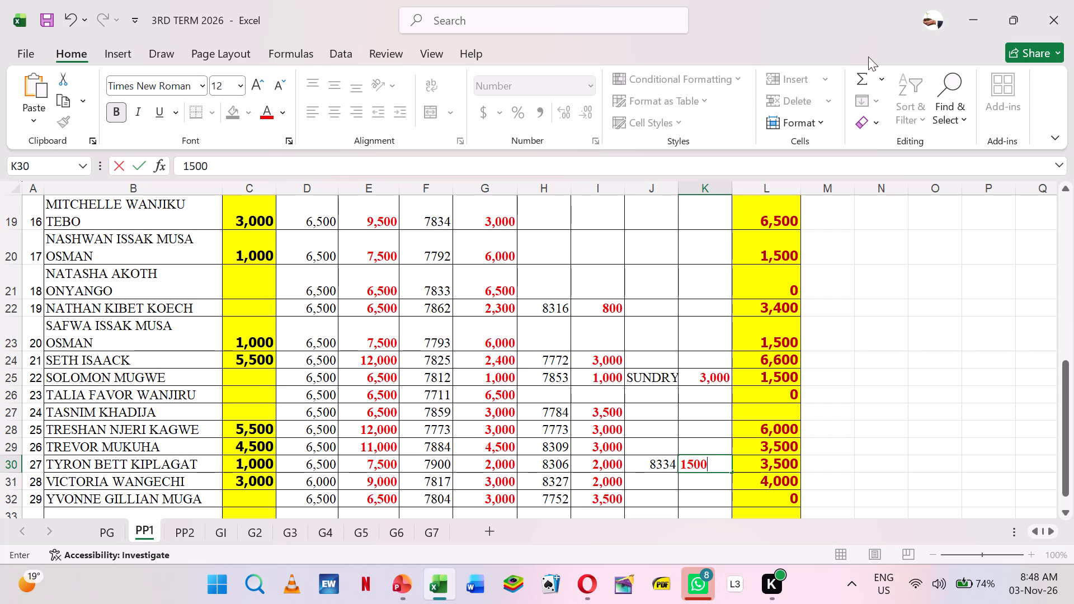
On the G5 sheet, set the third instalment amount of pupil 1 in row 5 to 5500.
left_click(367, 534)
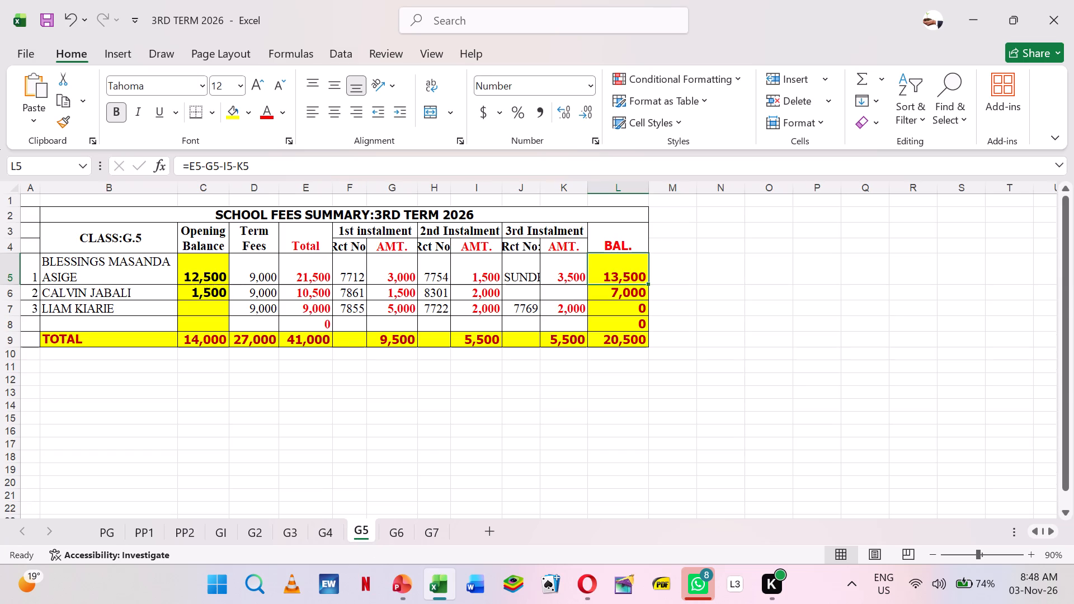
left_click(583, 273)
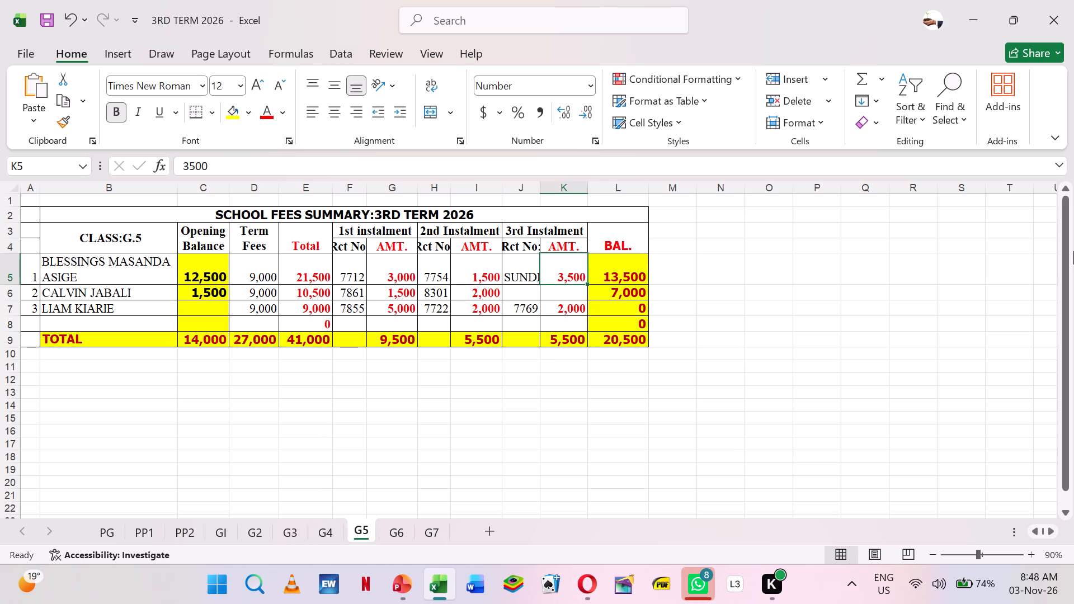
type("5500")
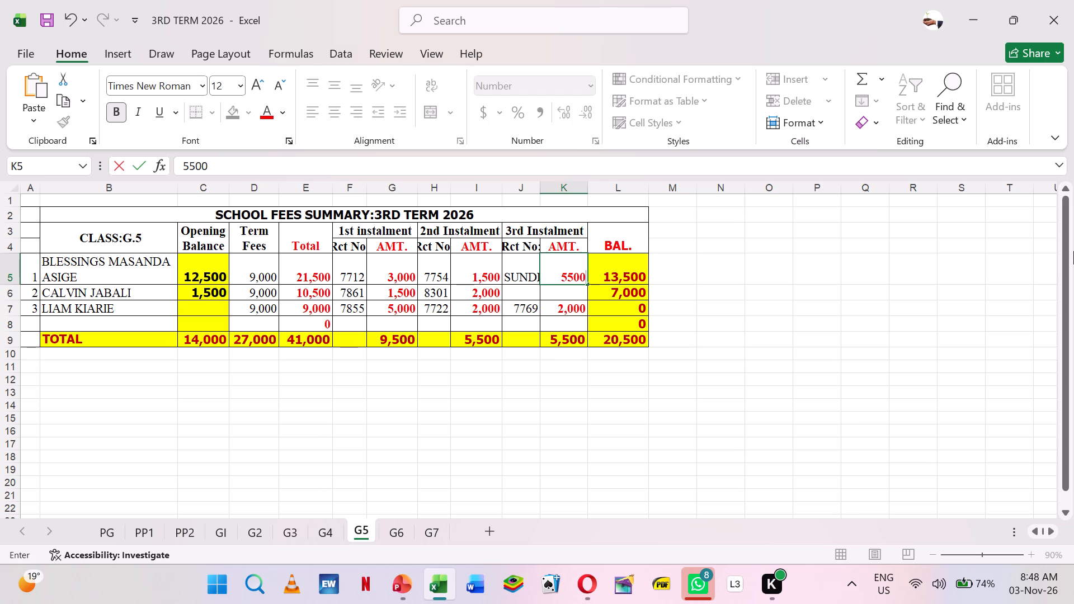
key("Right")
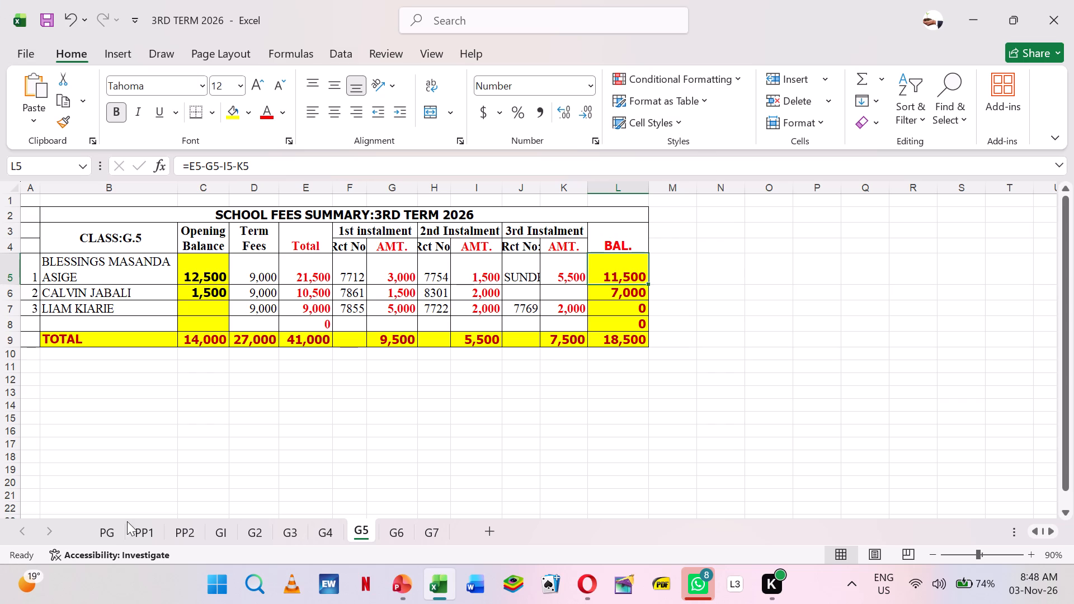
left_click(140, 530)
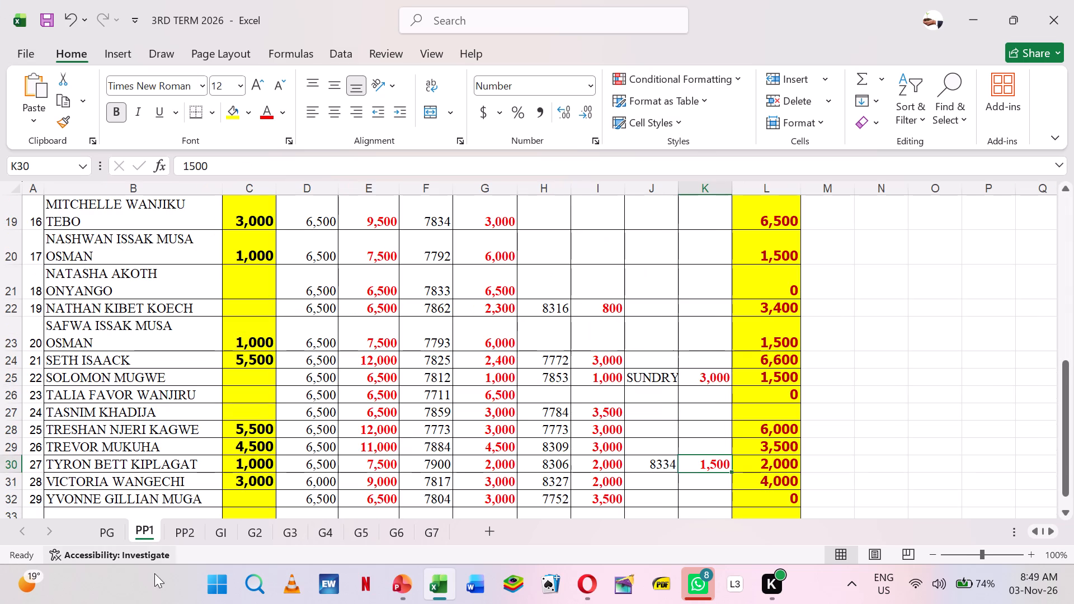
scroll(188, 369, "up", 1)
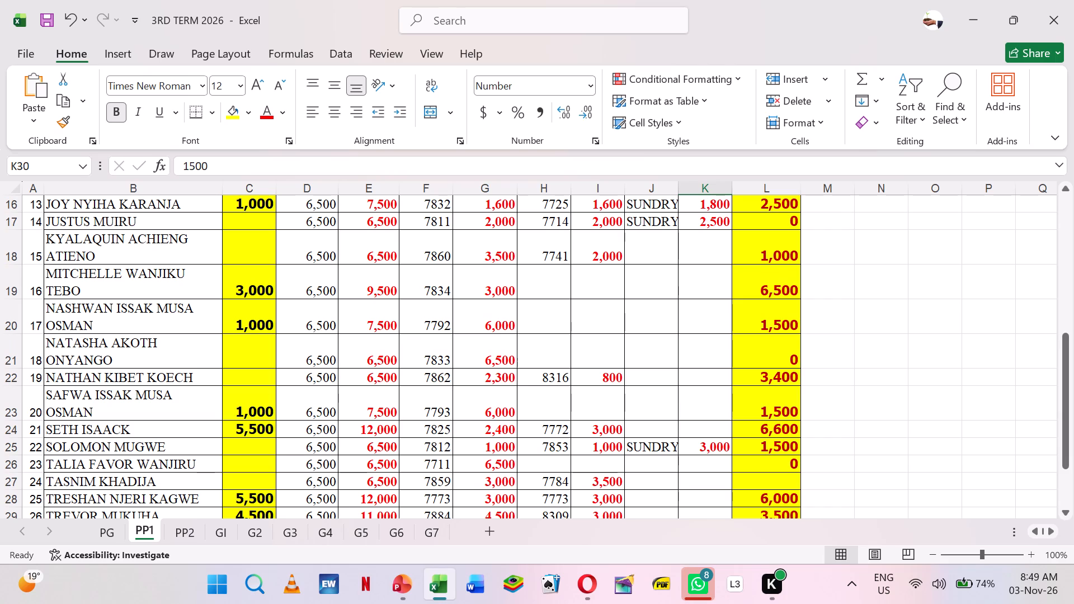
left_click(639, 377)
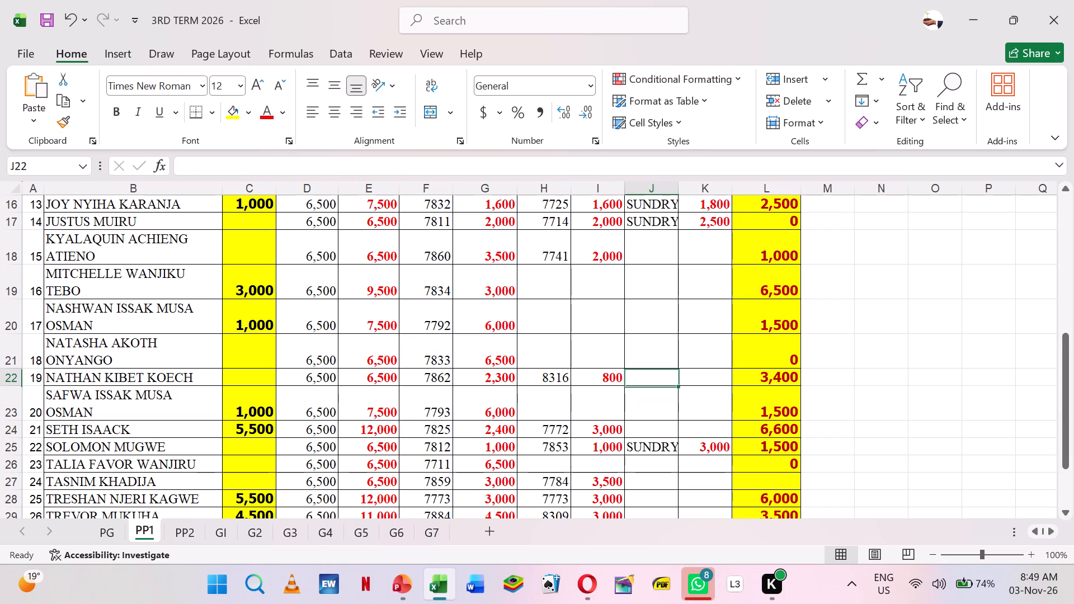
key("p")
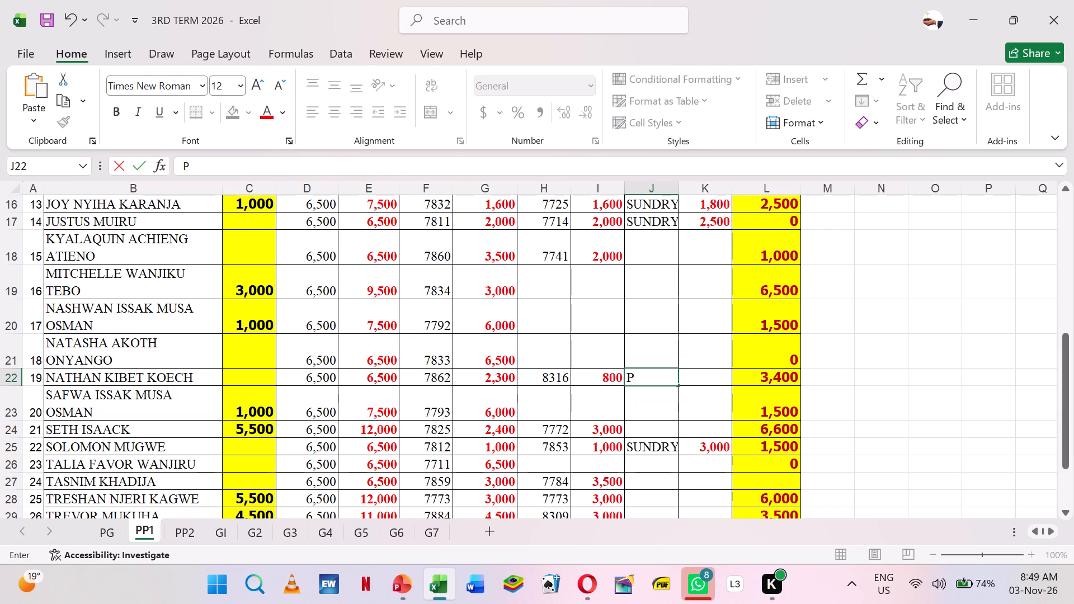
key("BackSpace")
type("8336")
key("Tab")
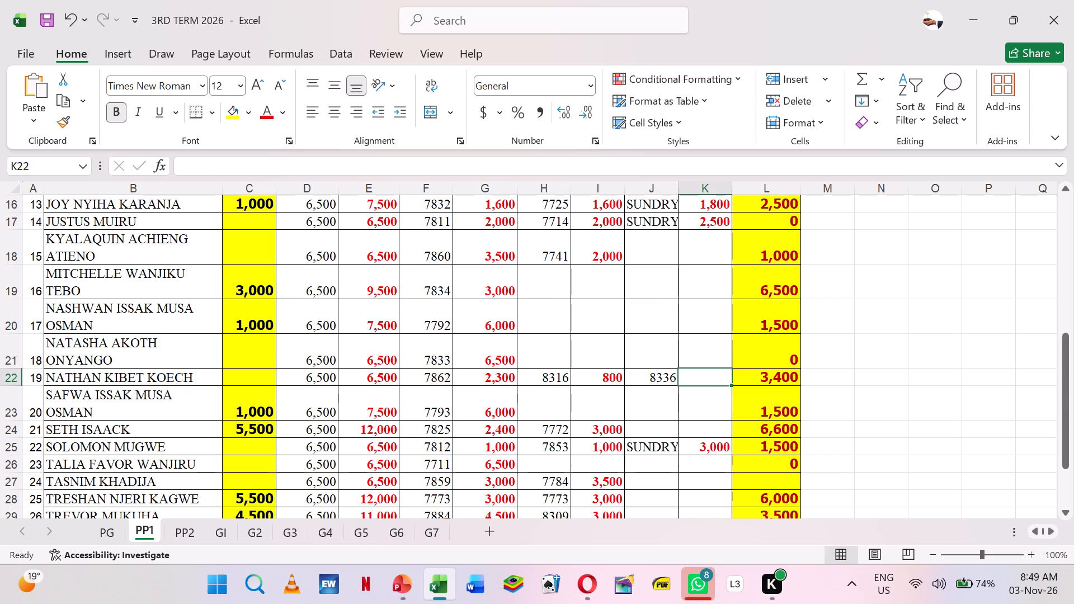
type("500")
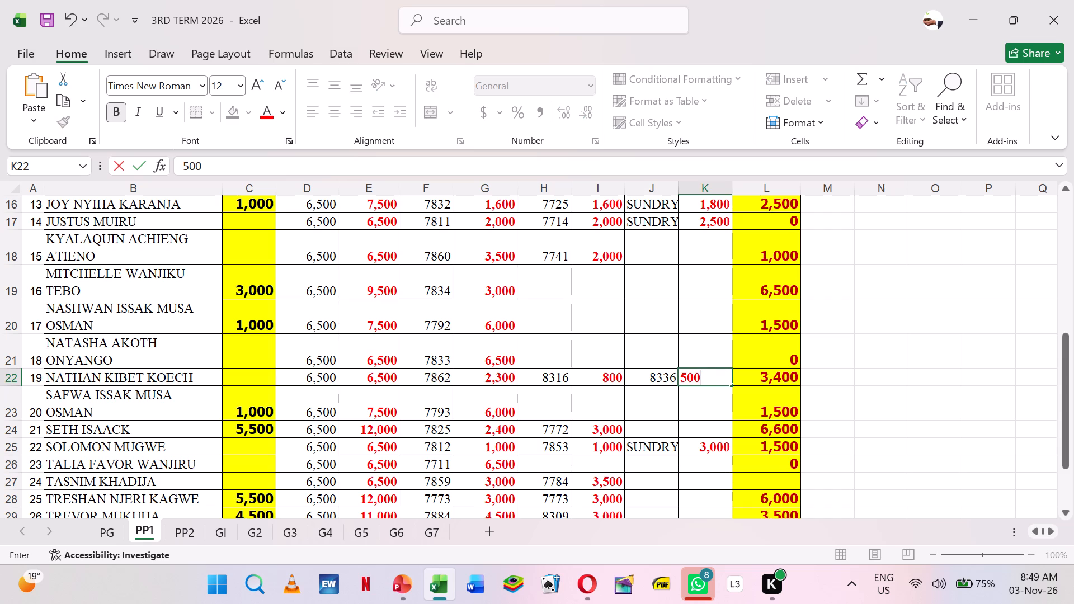
On the PP2 sheet, record a second instalment for pupil 23 in row 26: receipt number 8337, amount 4000.
left_click(185, 537)
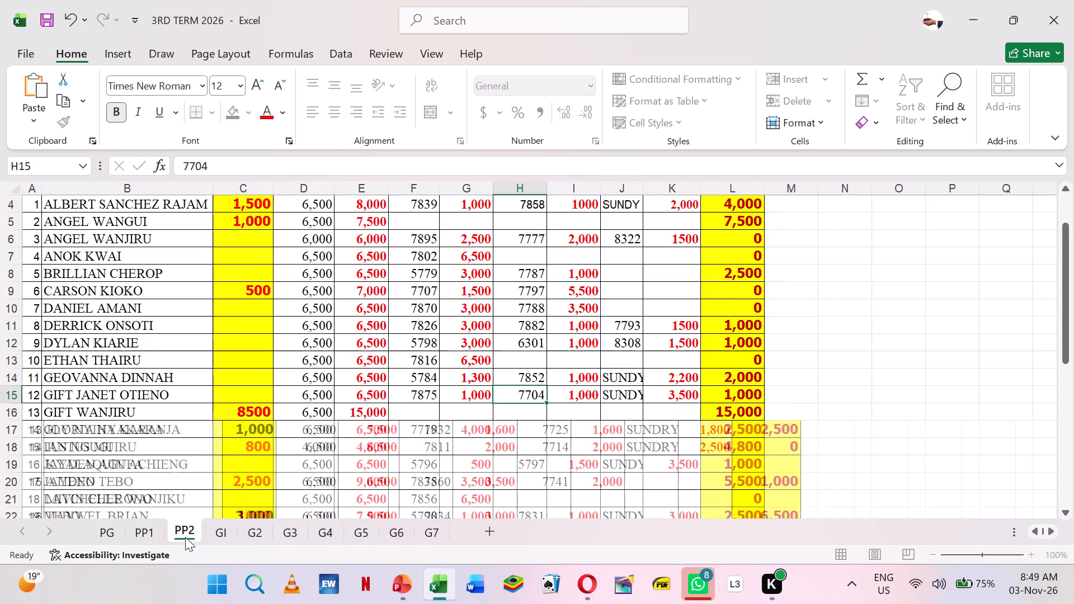
scroll(230, 386, "down", 2)
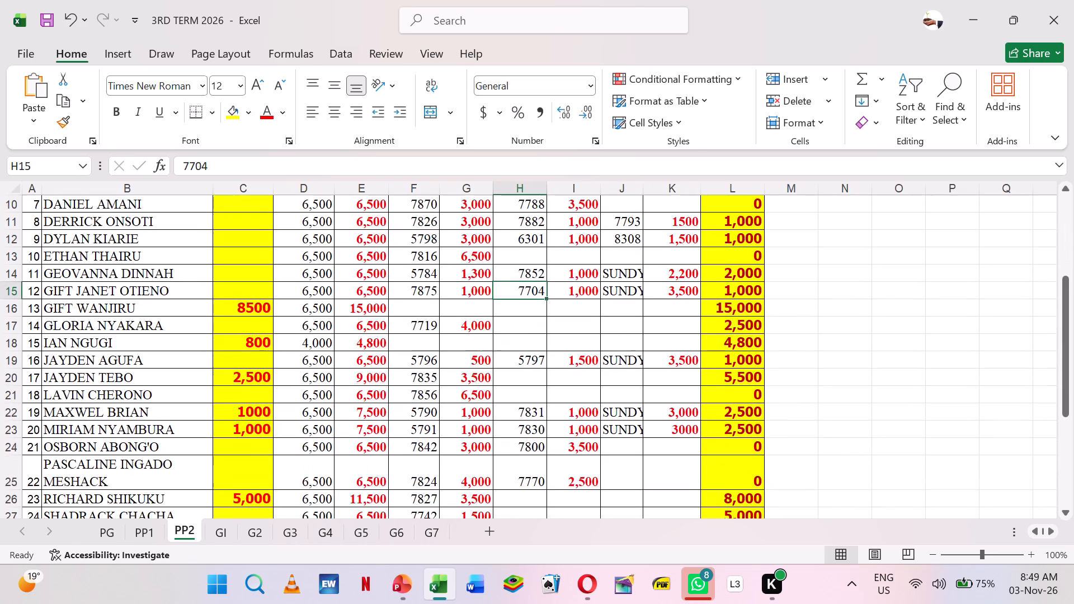
scroll(230, 386, "down", 1)
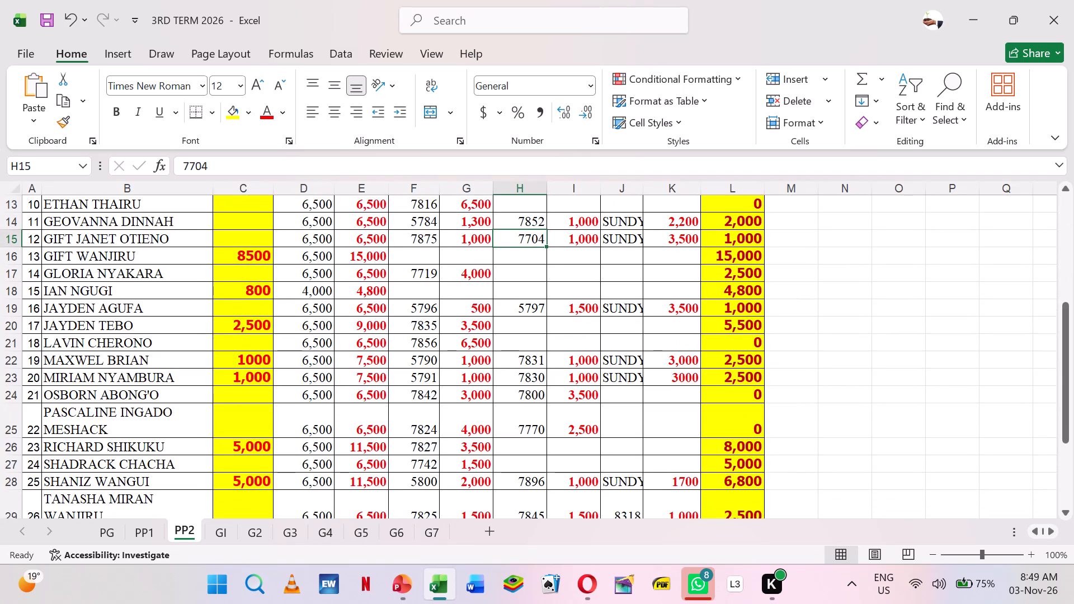
left_click(529, 445)
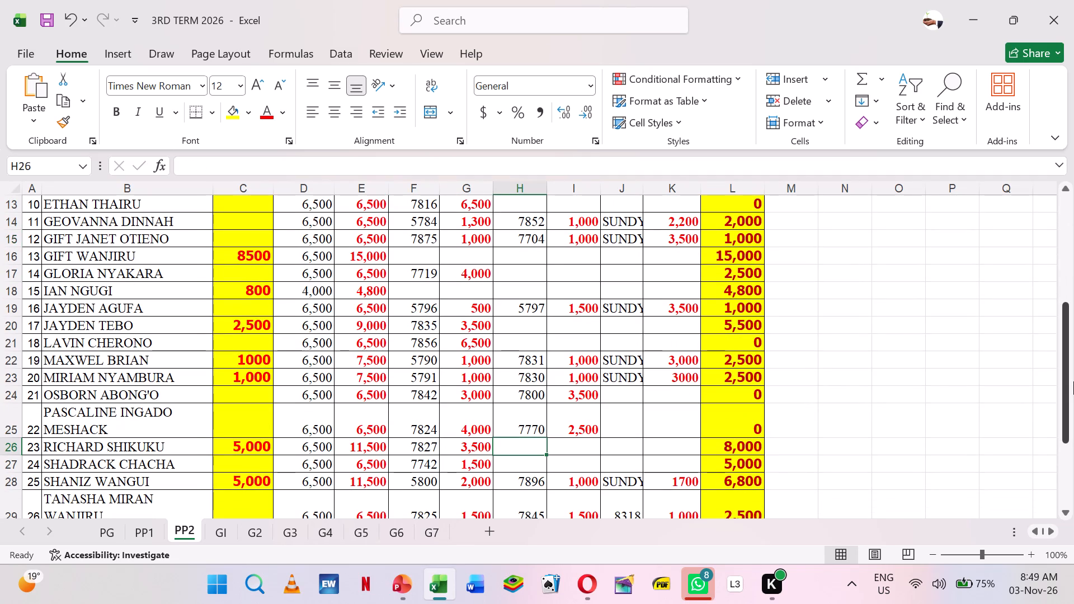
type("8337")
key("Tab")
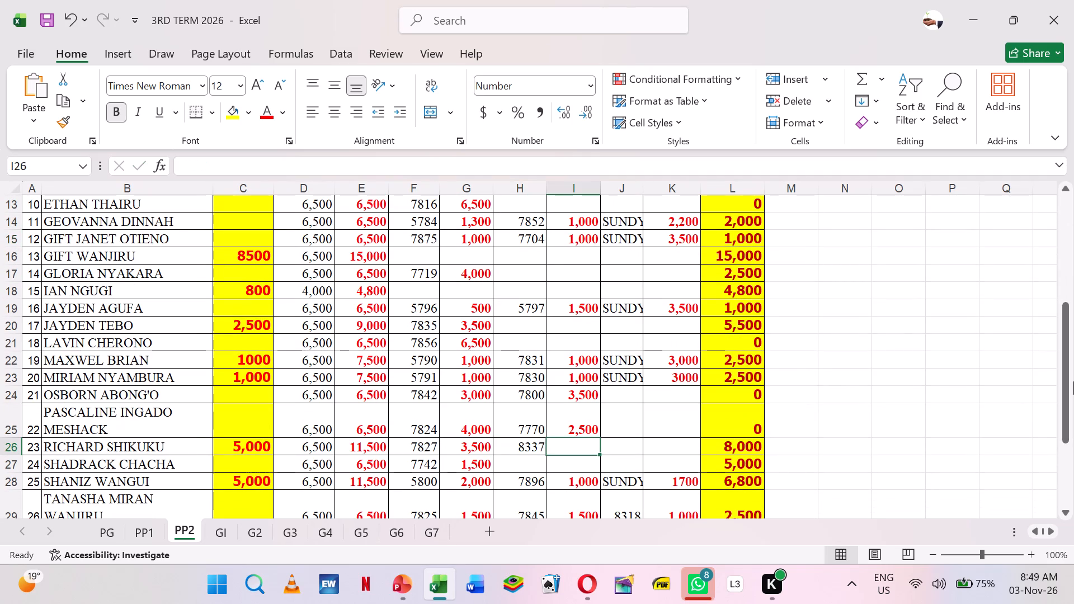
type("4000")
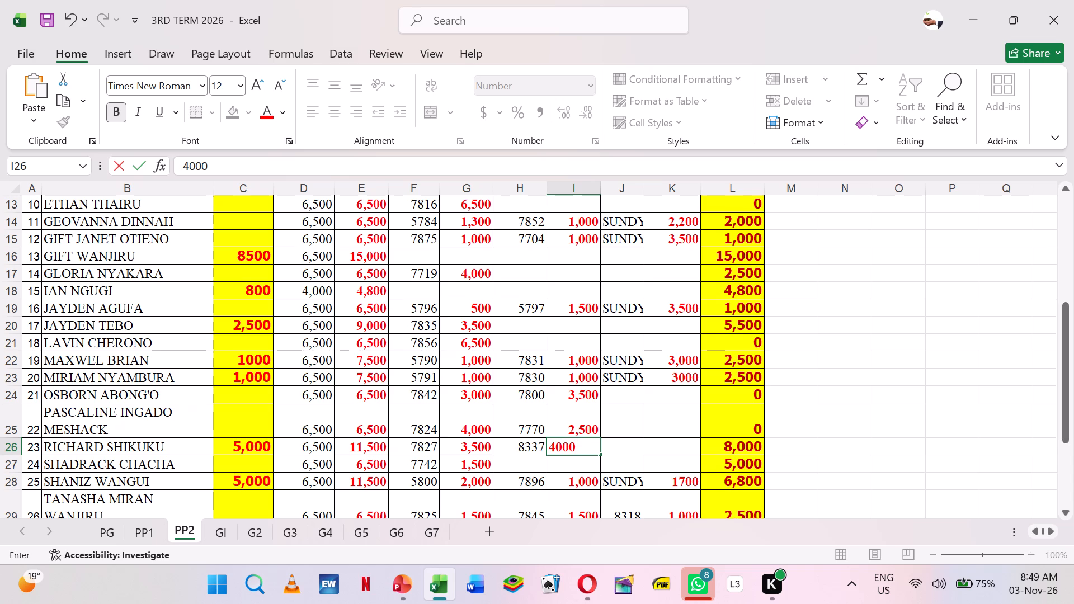
On the PP2 sheet, set the third instalment amount of pupil 16 in row 19 to 4500.
left_click(110, 533)
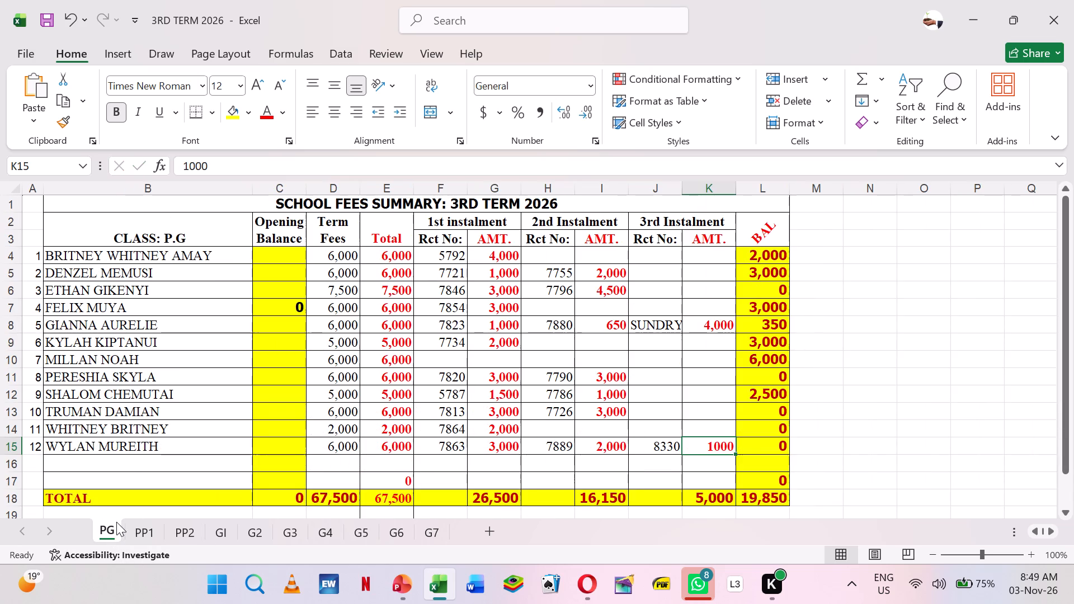
left_click(138, 532)
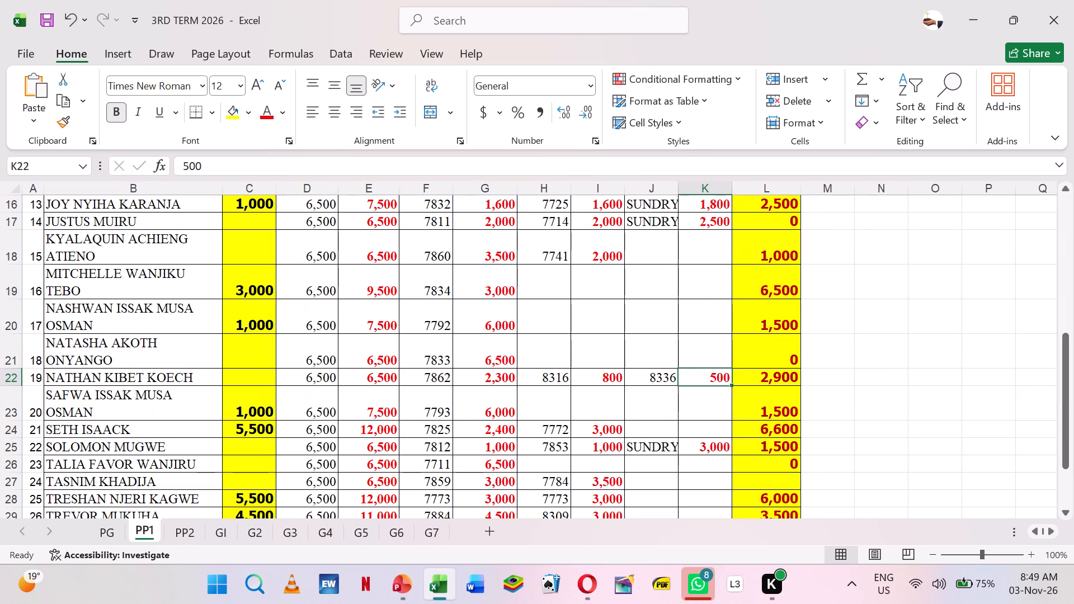
scroll(167, 403, "down", 2)
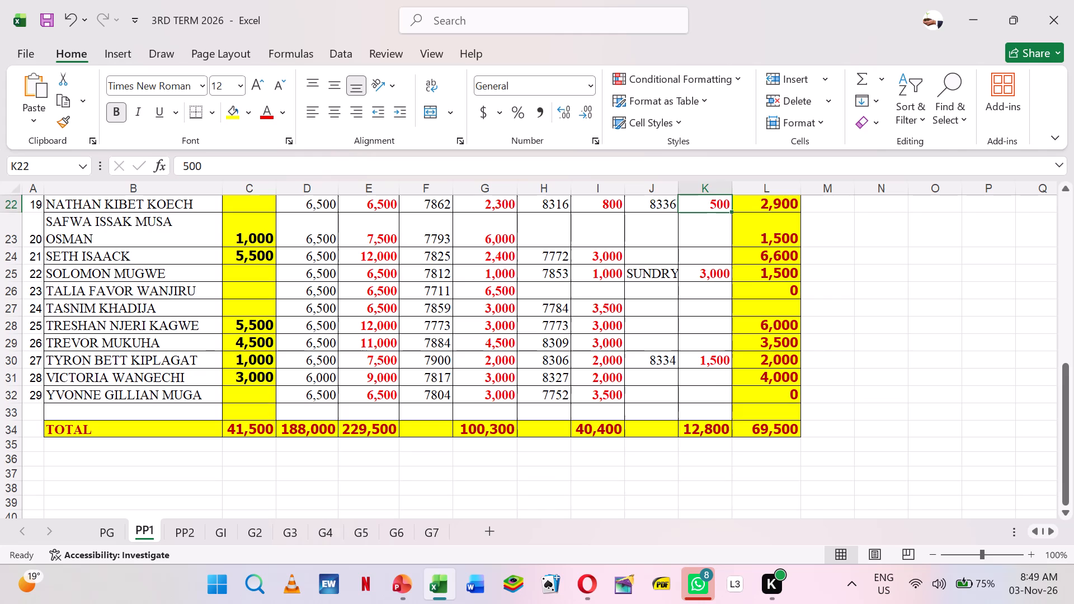
scroll(167, 403, "up", 4)
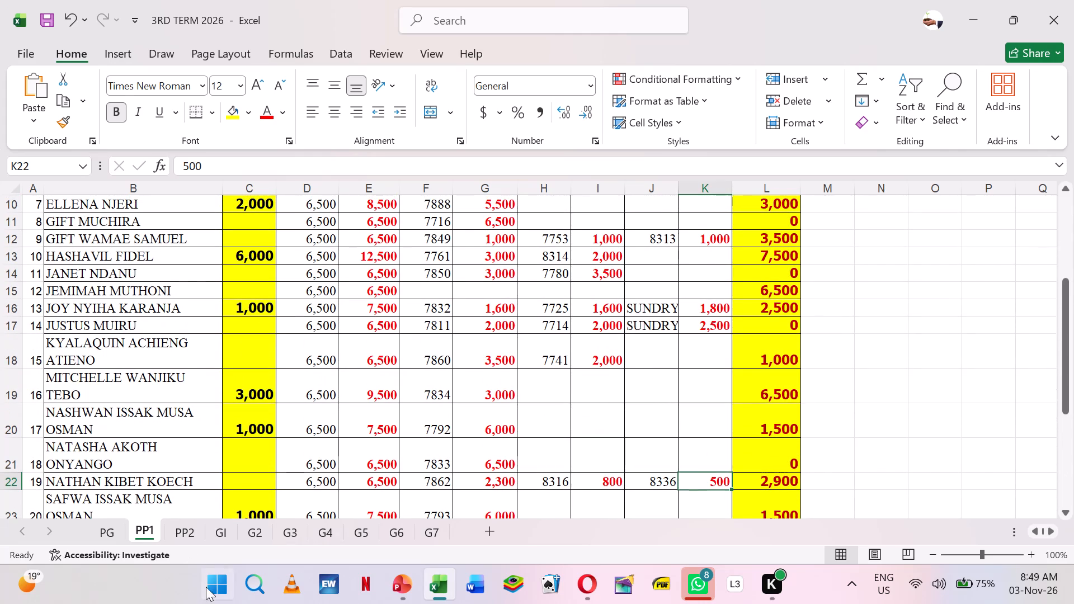
left_click(189, 529)
scroll(153, 467, "up", 1)
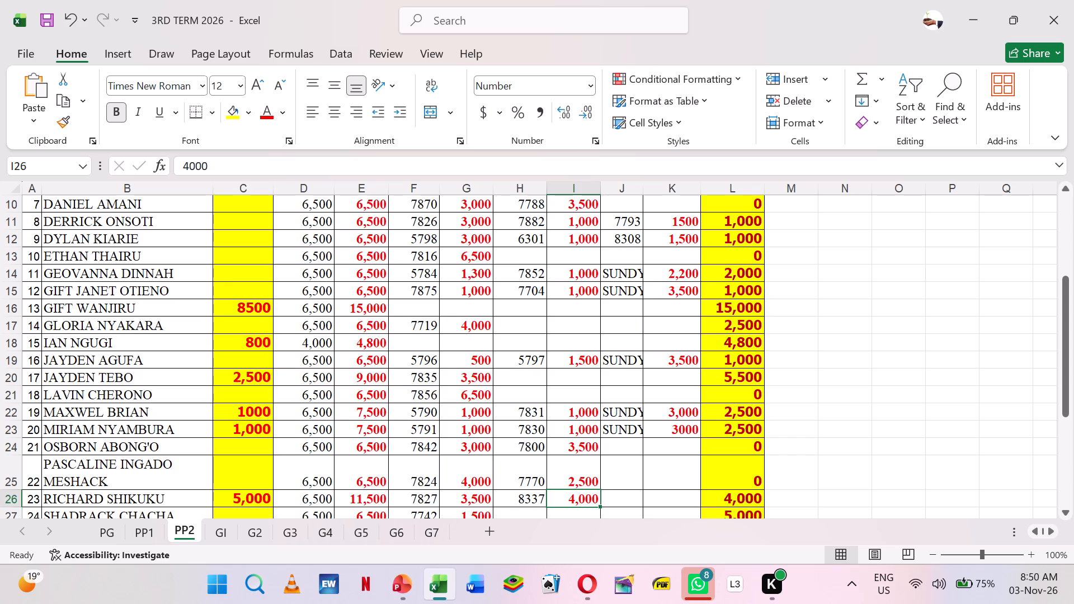
left_click(676, 362)
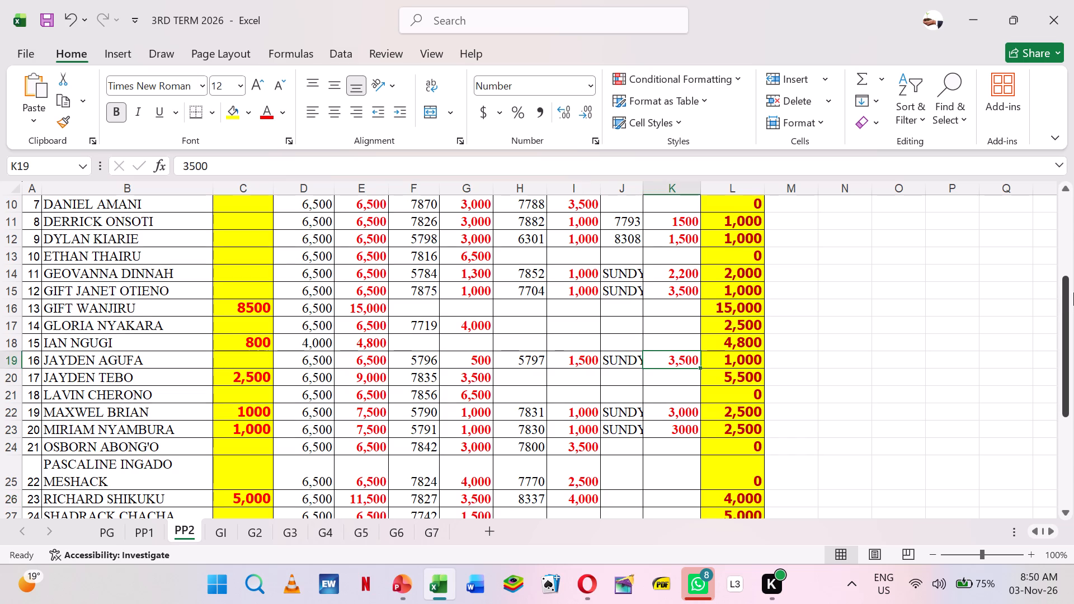
key("4")
type("500")
key("Right")
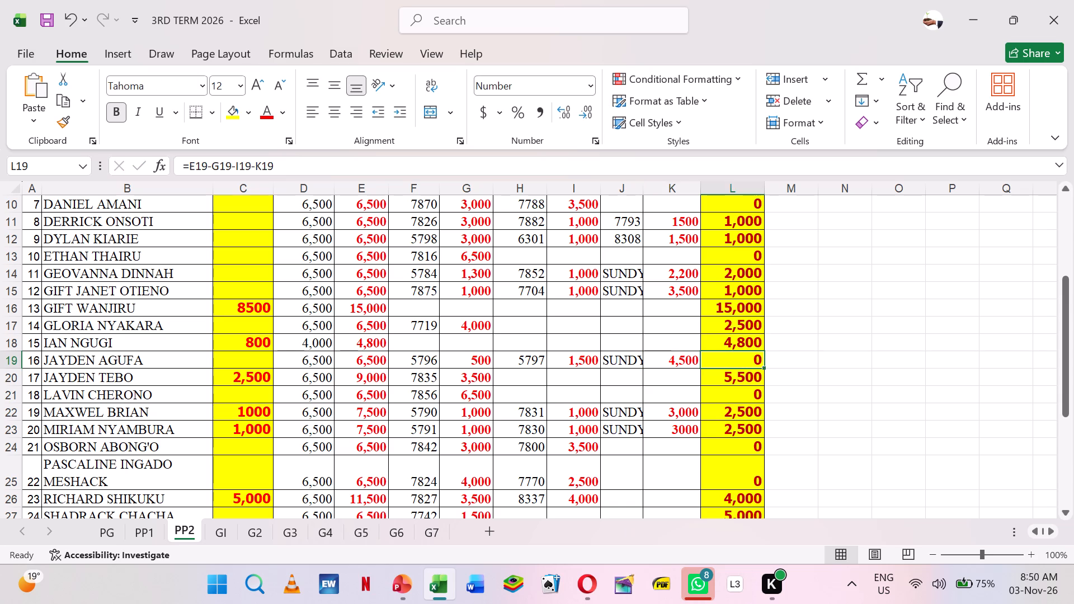
On the G2 sheet, update the third instalment of pupil 5 in row 8: receipt entry SUNDRY, amount 3500.
left_click(255, 532)
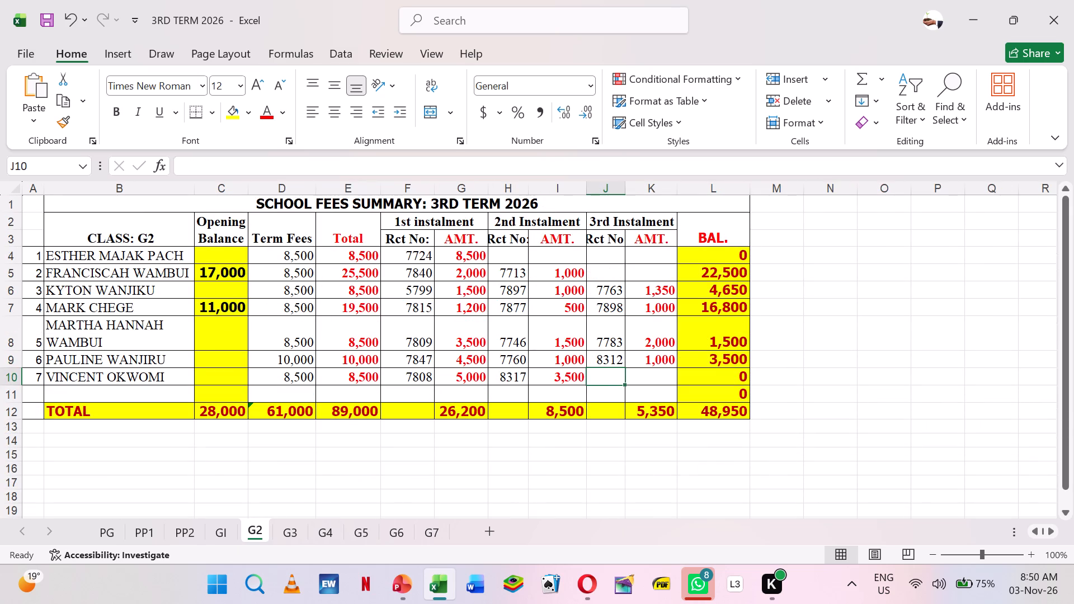
left_click(612, 339)
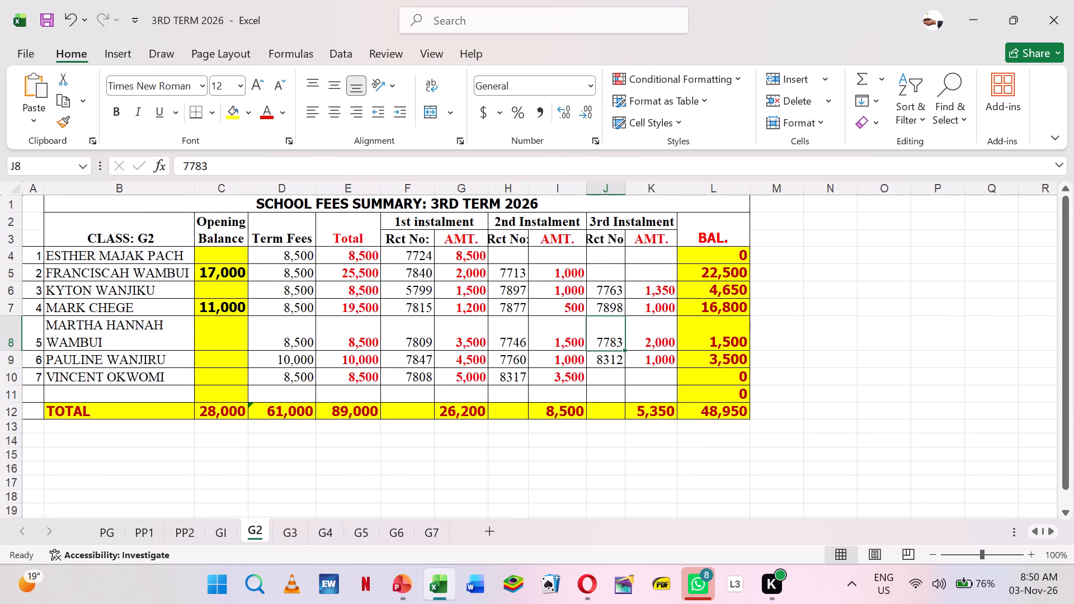
type("SU")
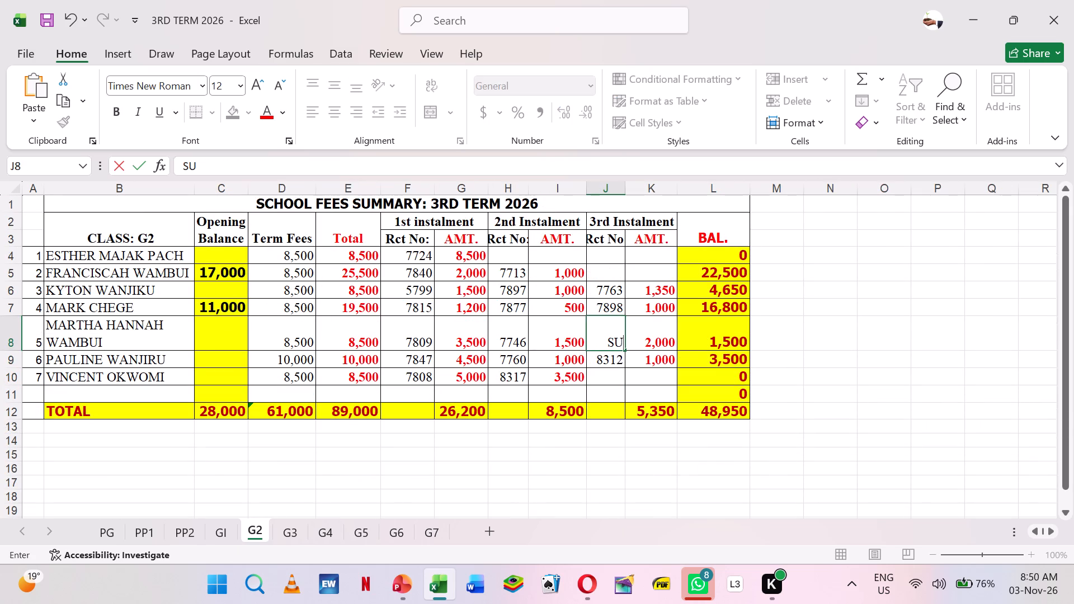
type("NDRY")
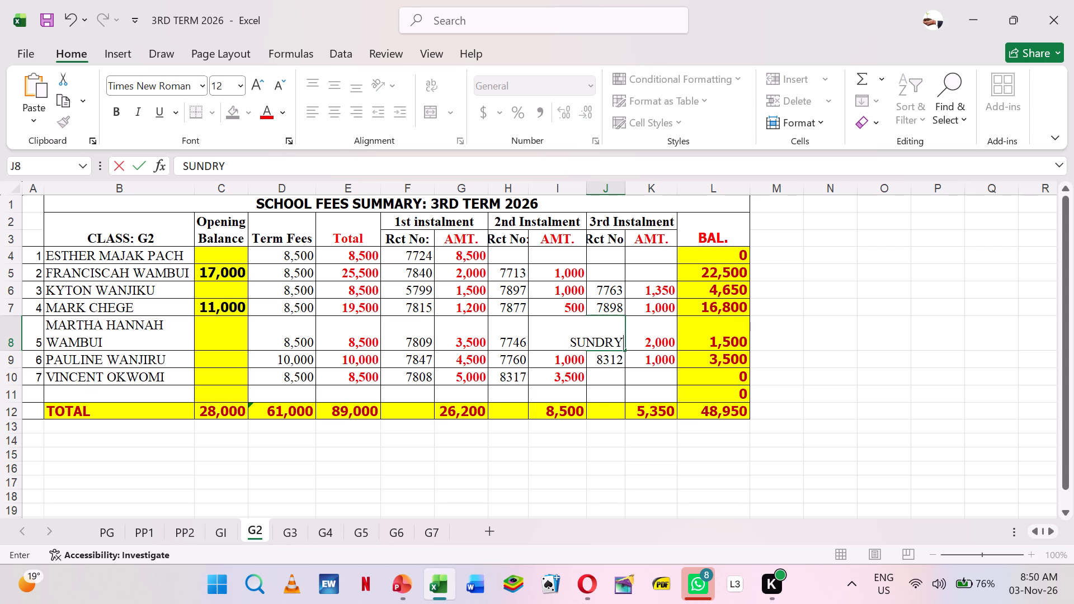
key("Right")
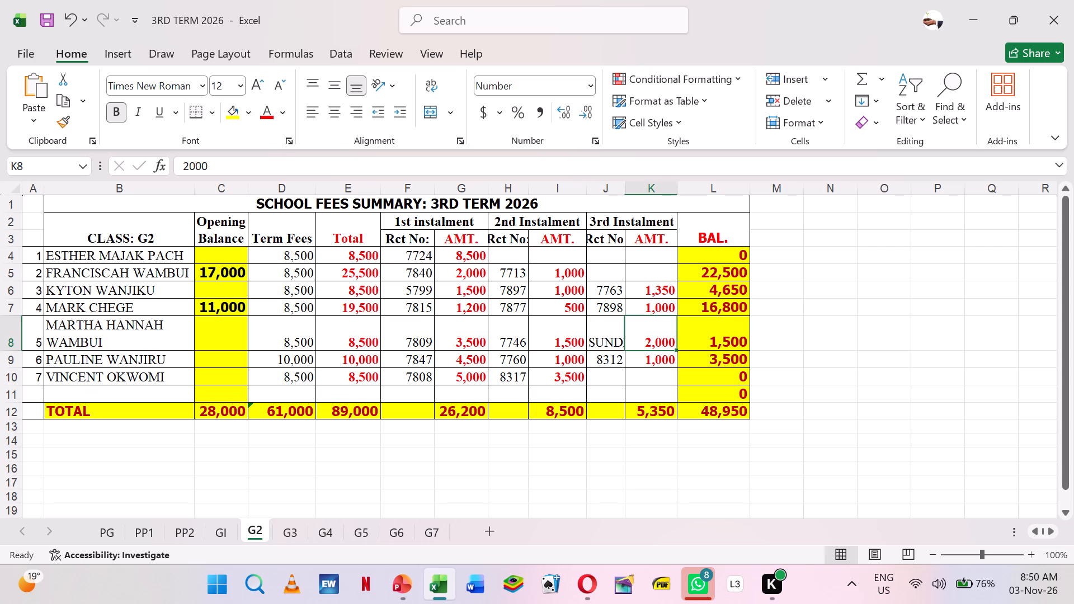
type("3500")
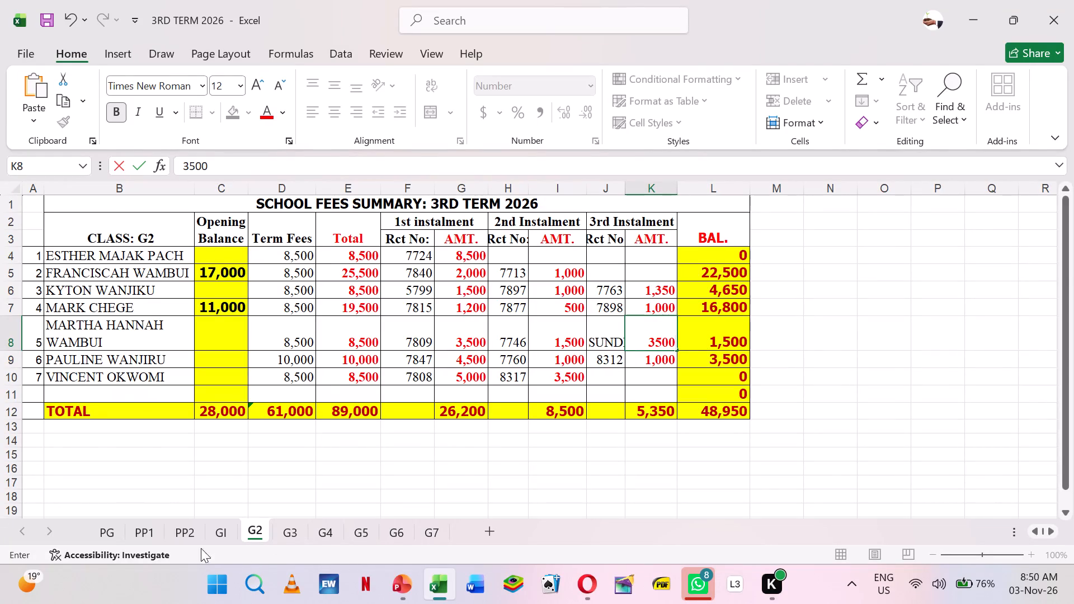
left_click(187, 537)
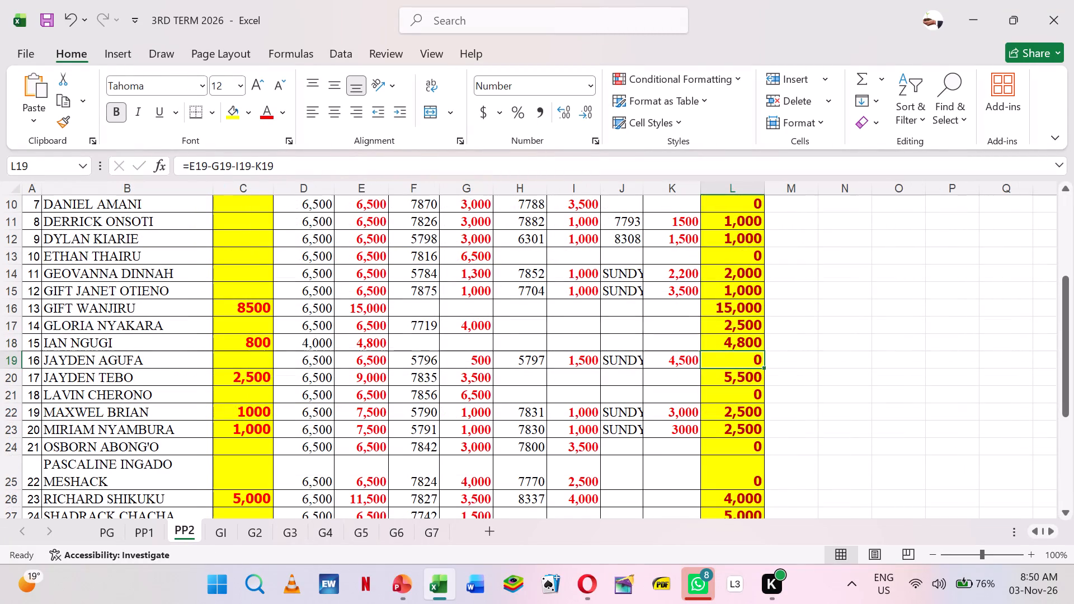
scroll(181, 406, "down", 2)
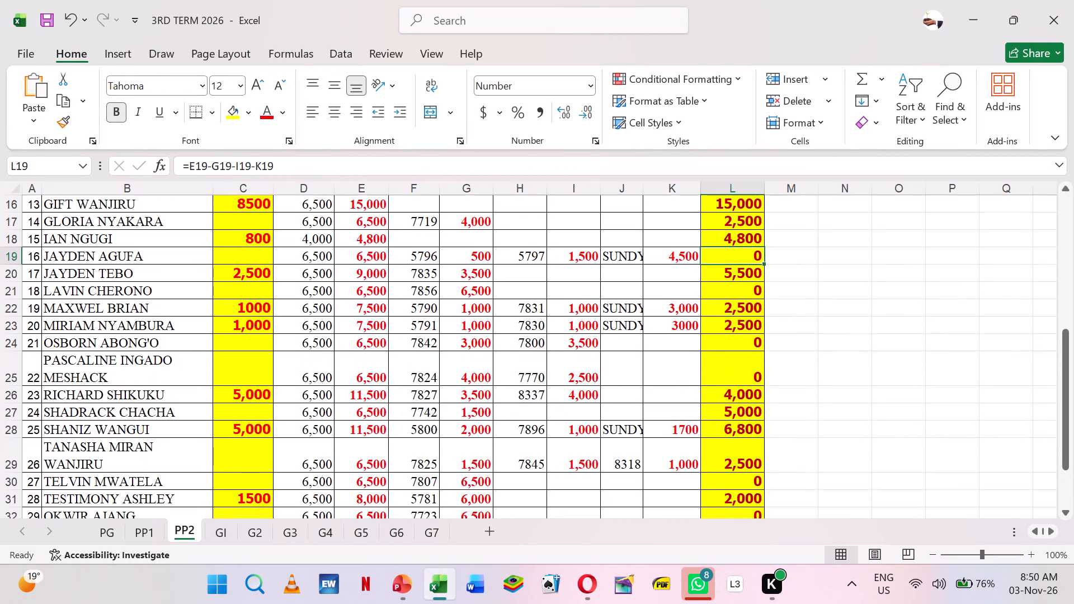
scroll(181, 406, "down", 1)
scroll(181, 406, "up", 2)
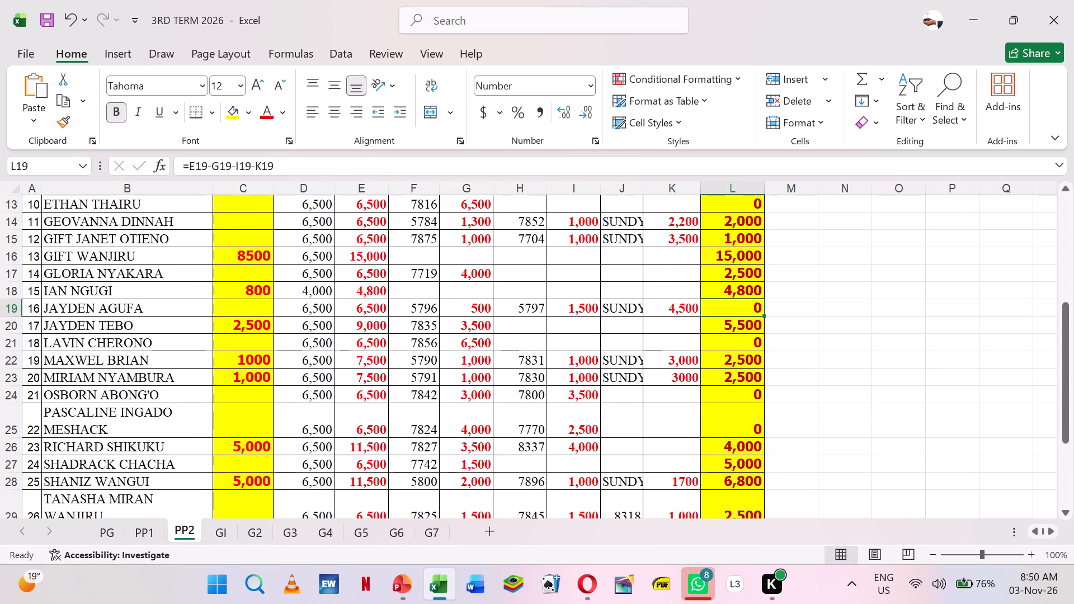
left_click(534, 324)
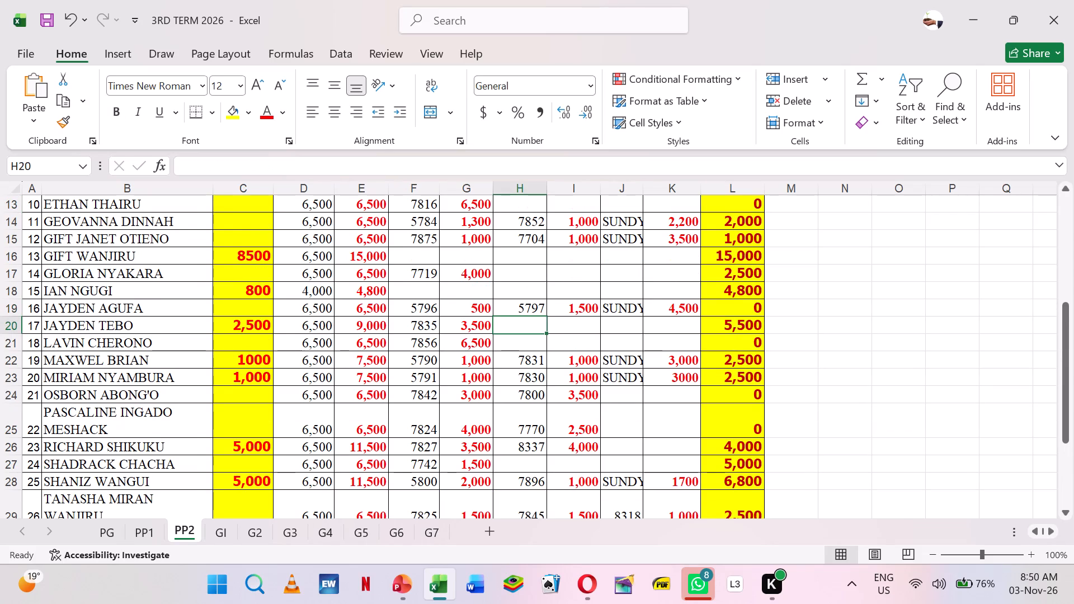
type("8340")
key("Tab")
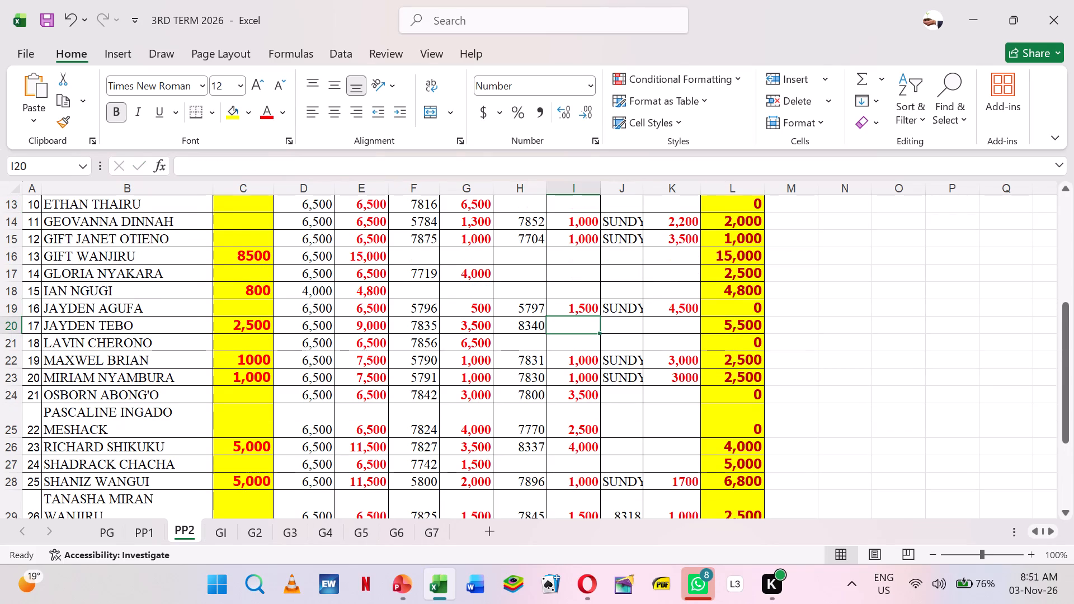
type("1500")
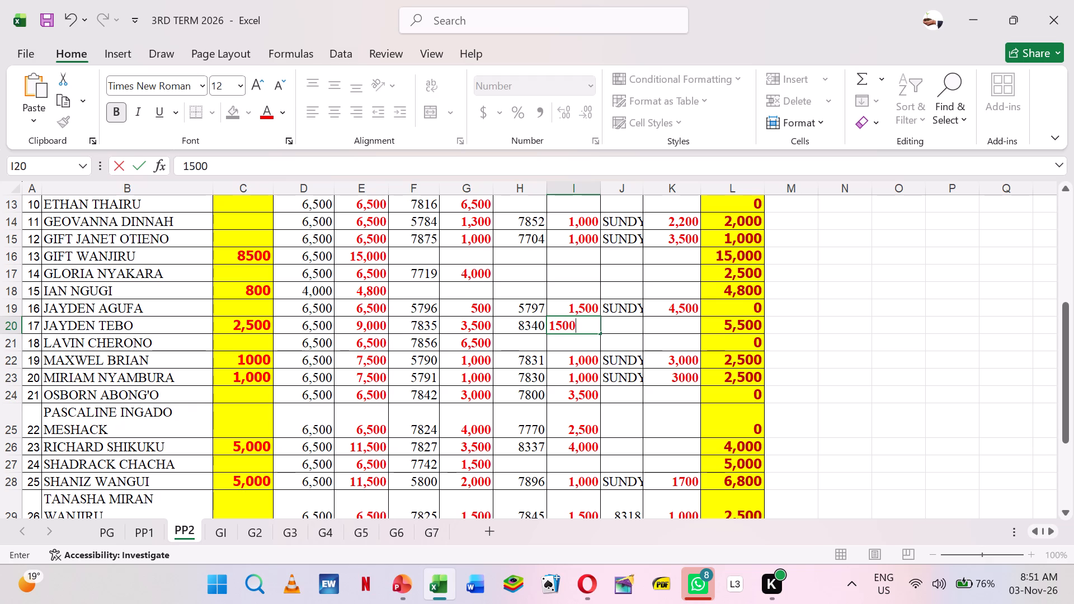
On the PG sheet, record a second instalment for pupil 4 in row 7: receipt number 8341, amount 3000.
left_click(109, 530)
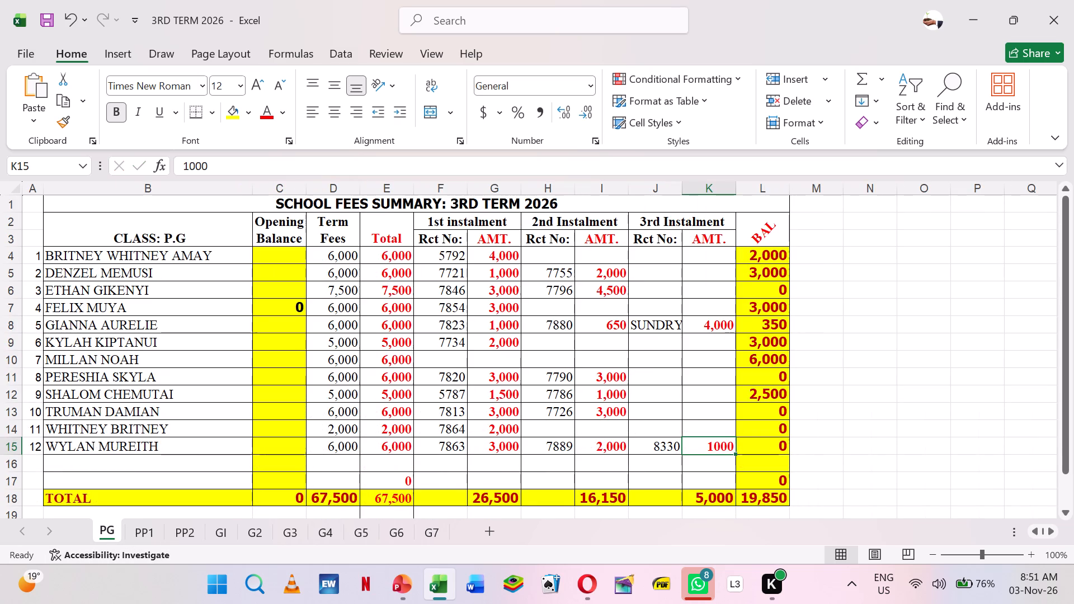
left_click(560, 306)
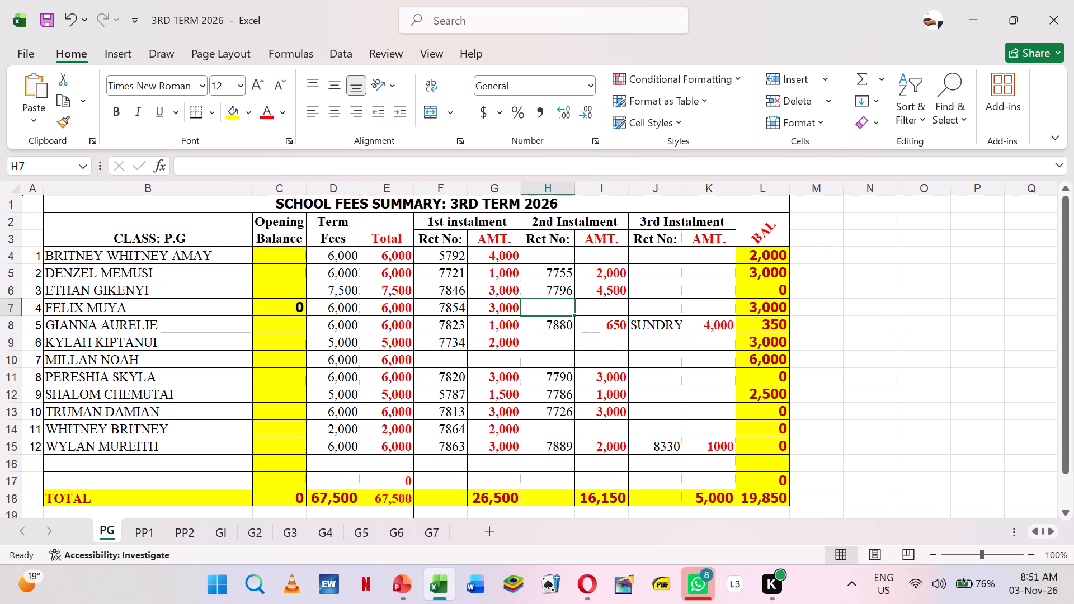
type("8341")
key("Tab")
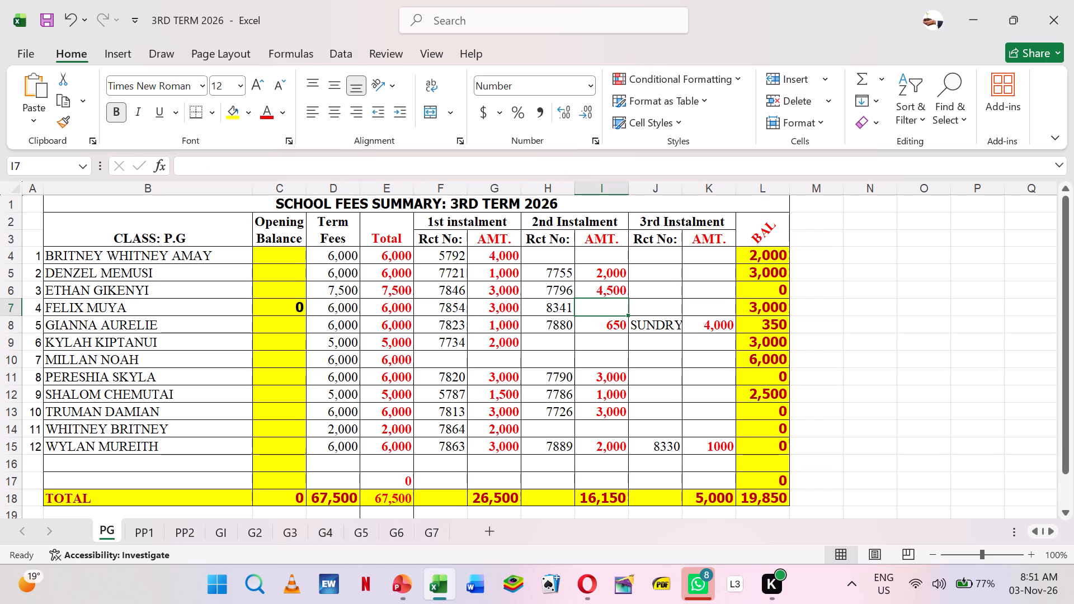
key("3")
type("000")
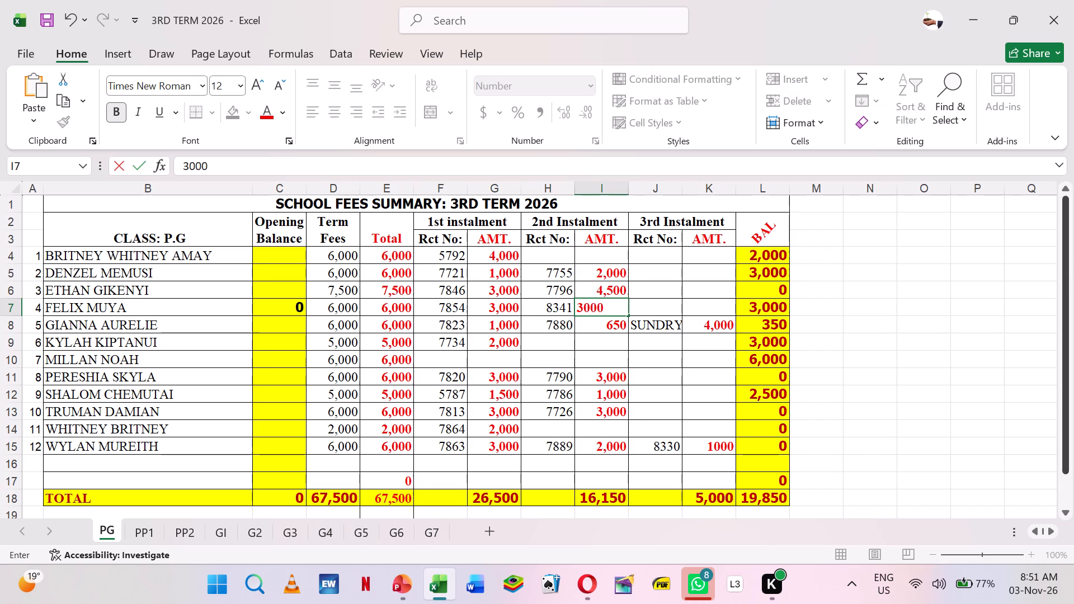
On the PP1 sheet, update the third instalment of pupil 27 in row 30: receipt entry SUNDRY, amount 2300.
left_click(152, 542)
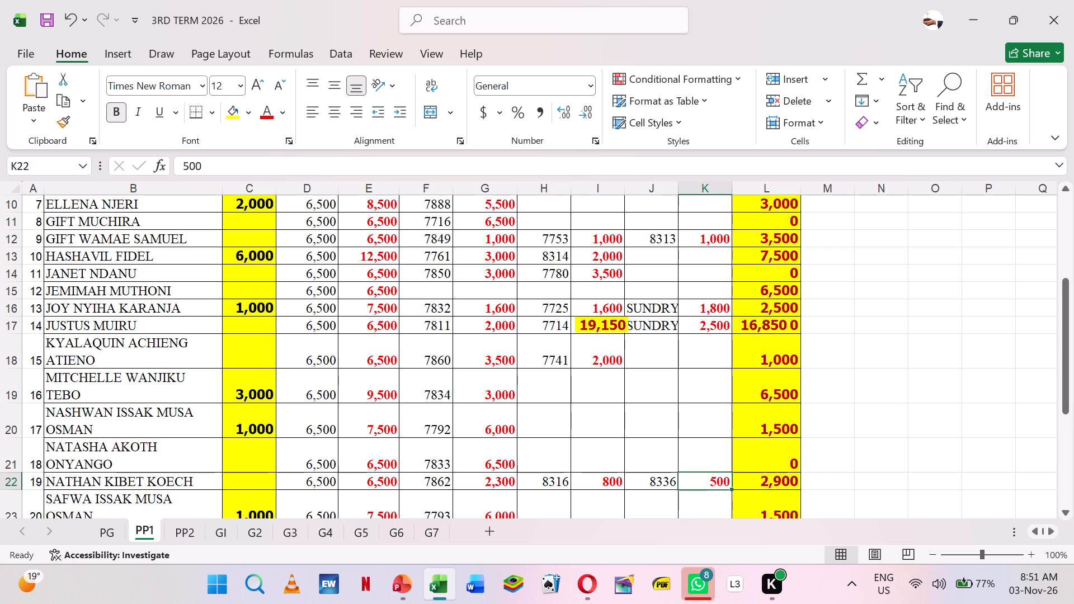
scroll(127, 393, "down", 3)
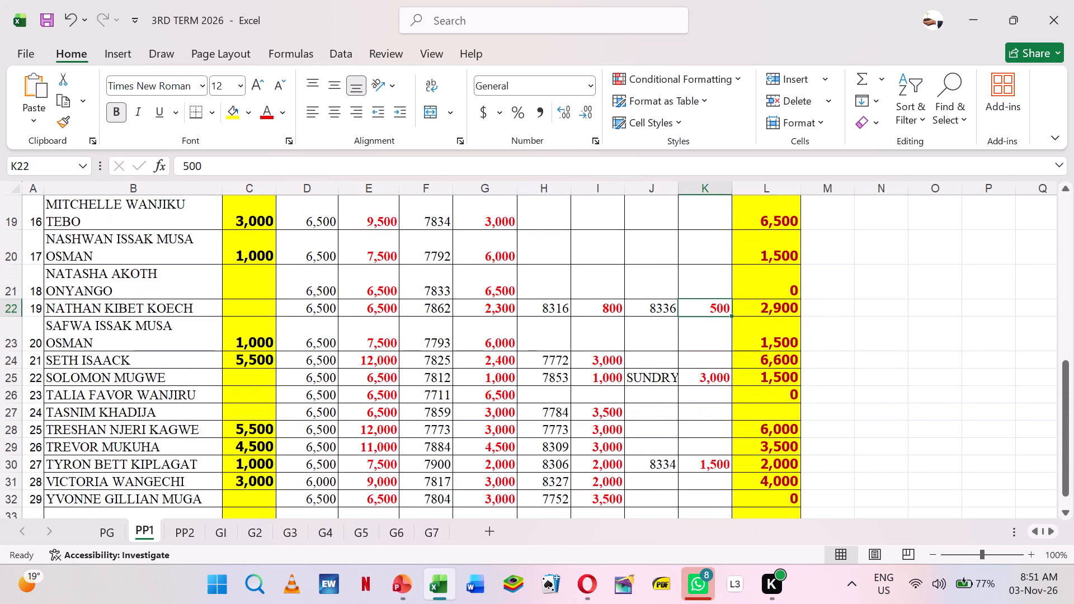
left_click(668, 468)
type("SU")
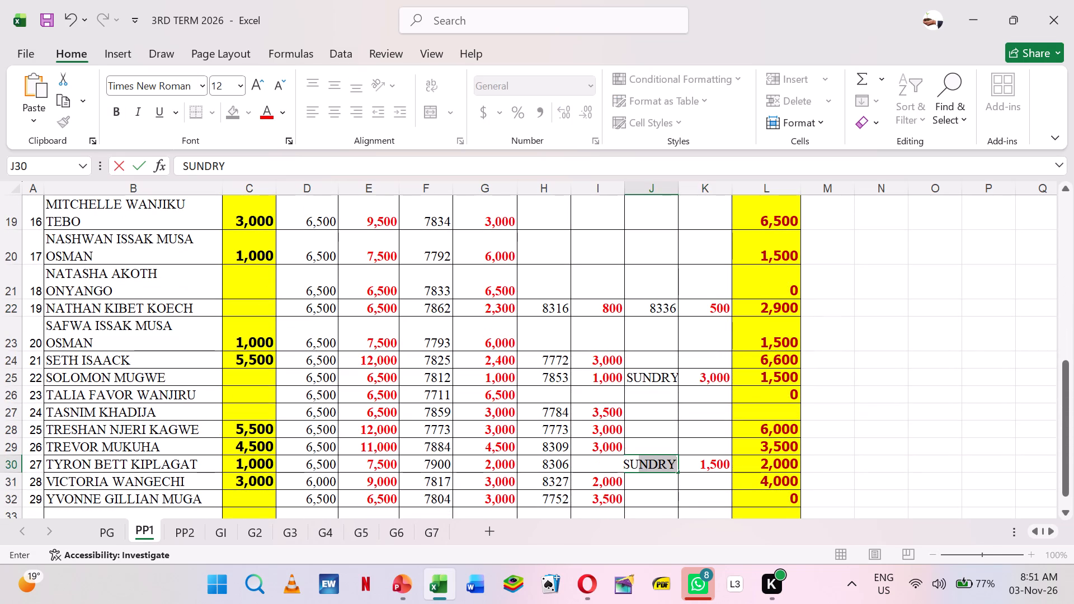
key("Tab")
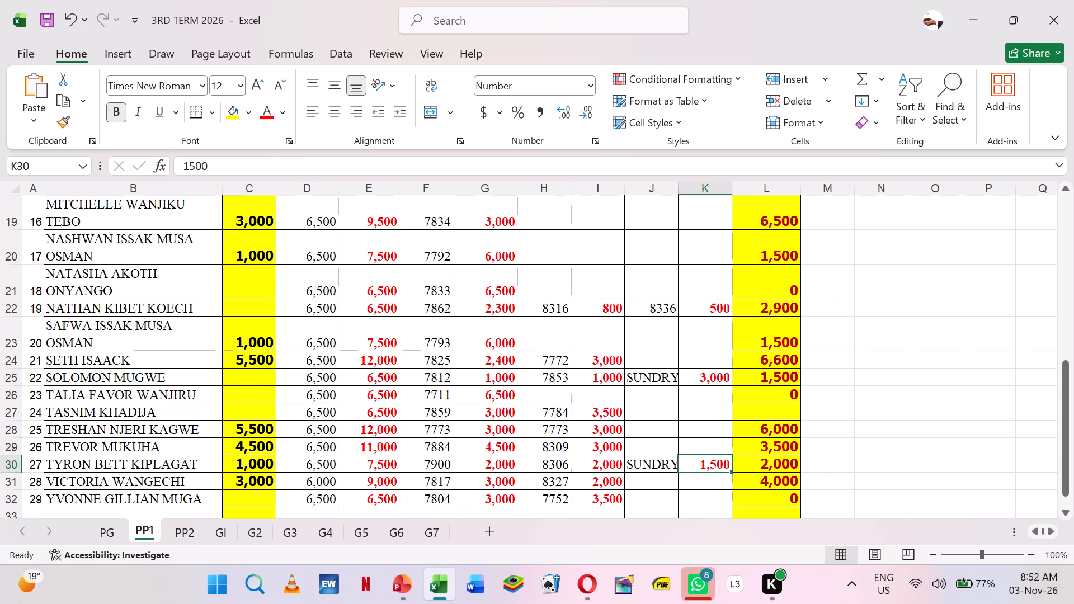
type("23")
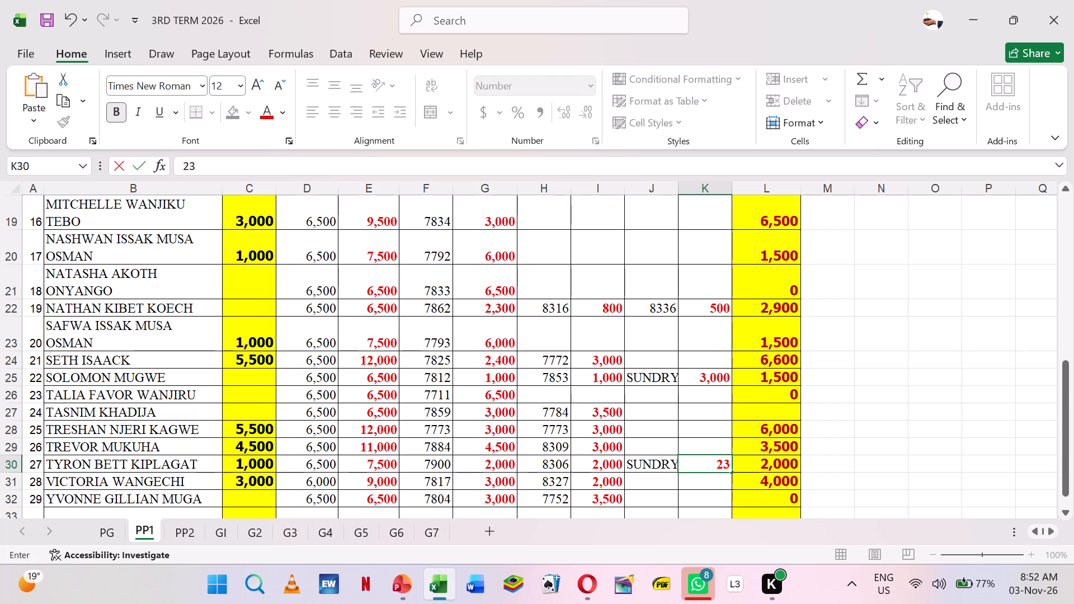
type("00")
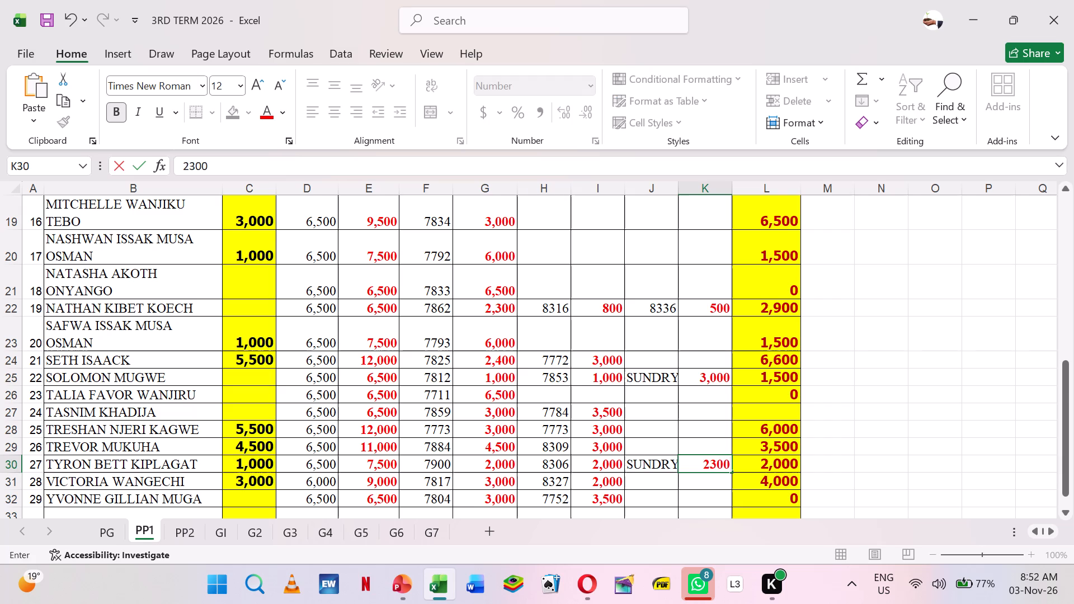
key("Down")
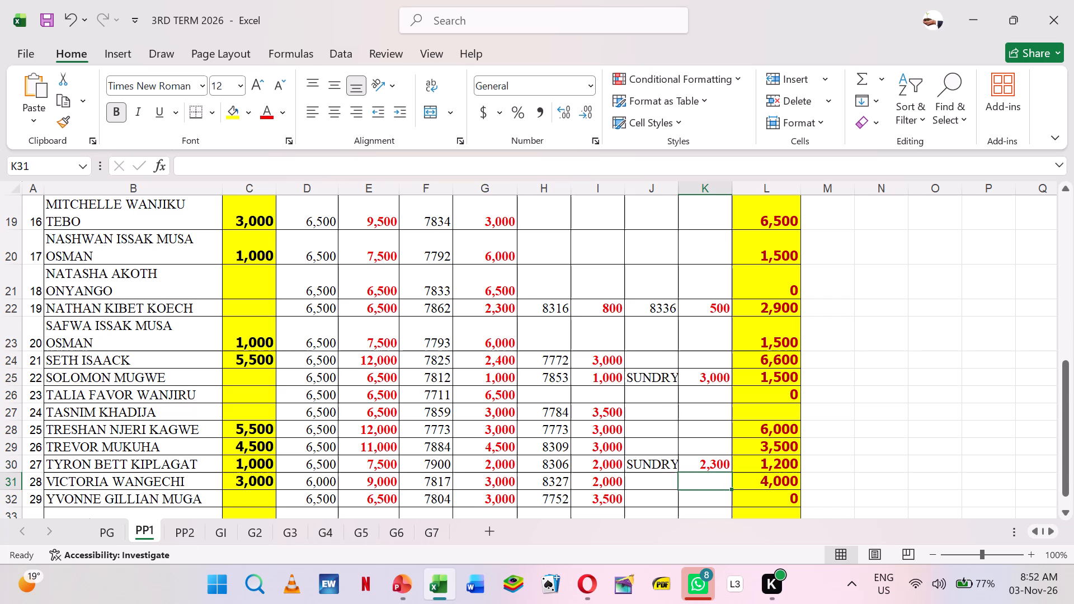
On the PP1 sheet, set the third instalment amount of pupil 13 in row 16 to 2800.
scroll(146, 319, "down", 1)
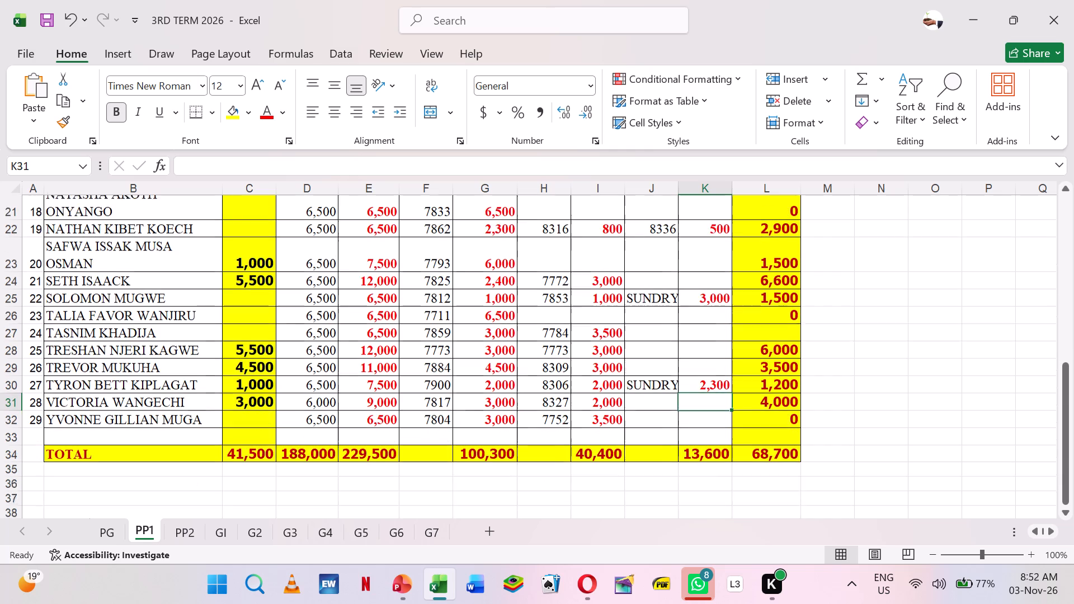
scroll(146, 319, "up", 1)
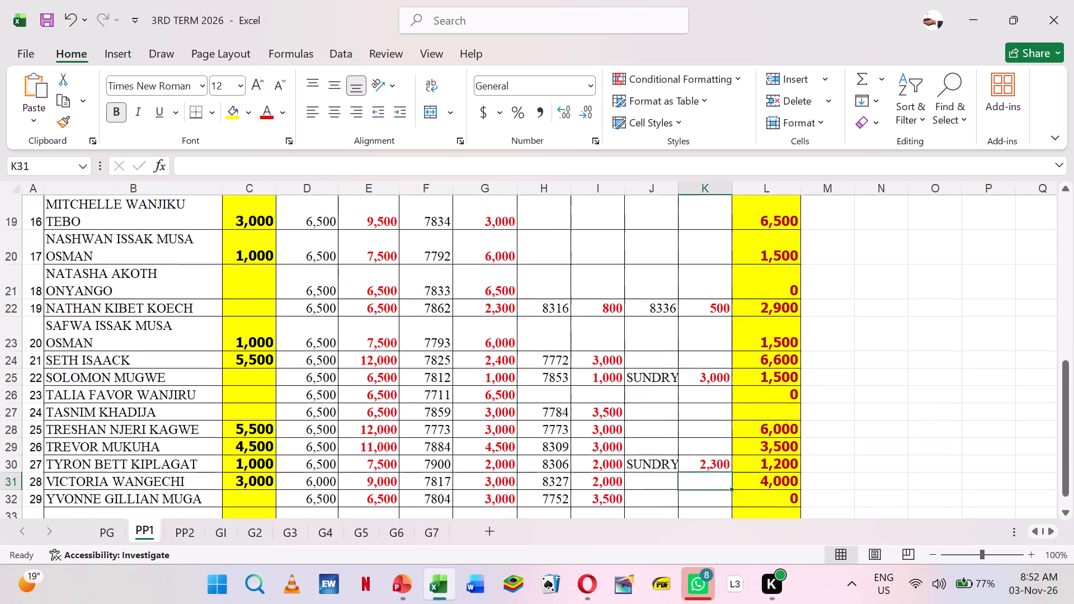
scroll(146, 319, "up", 2)
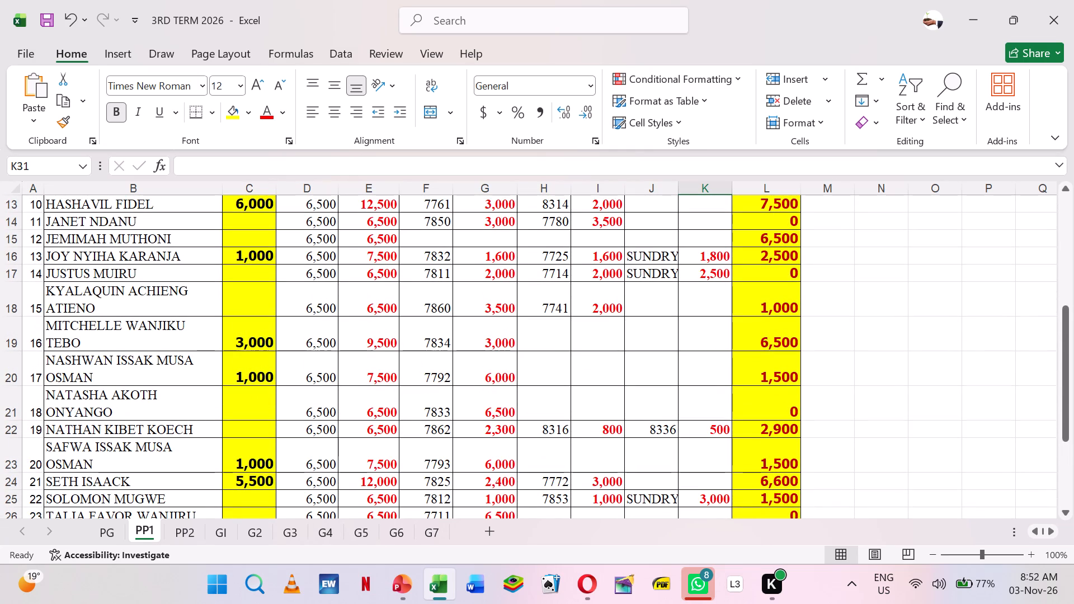
left_click(711, 256)
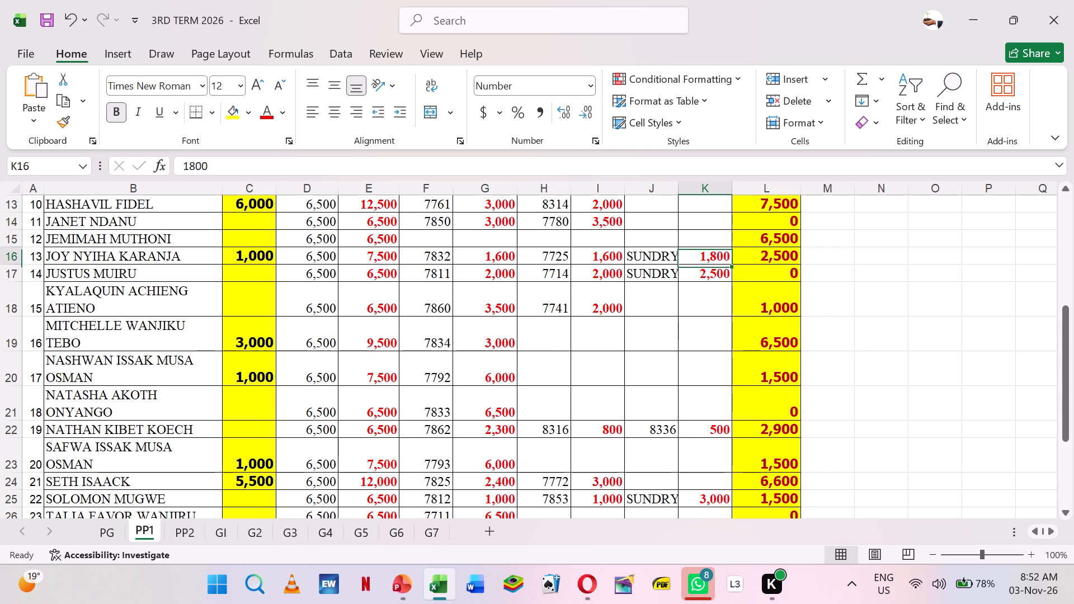
key("2")
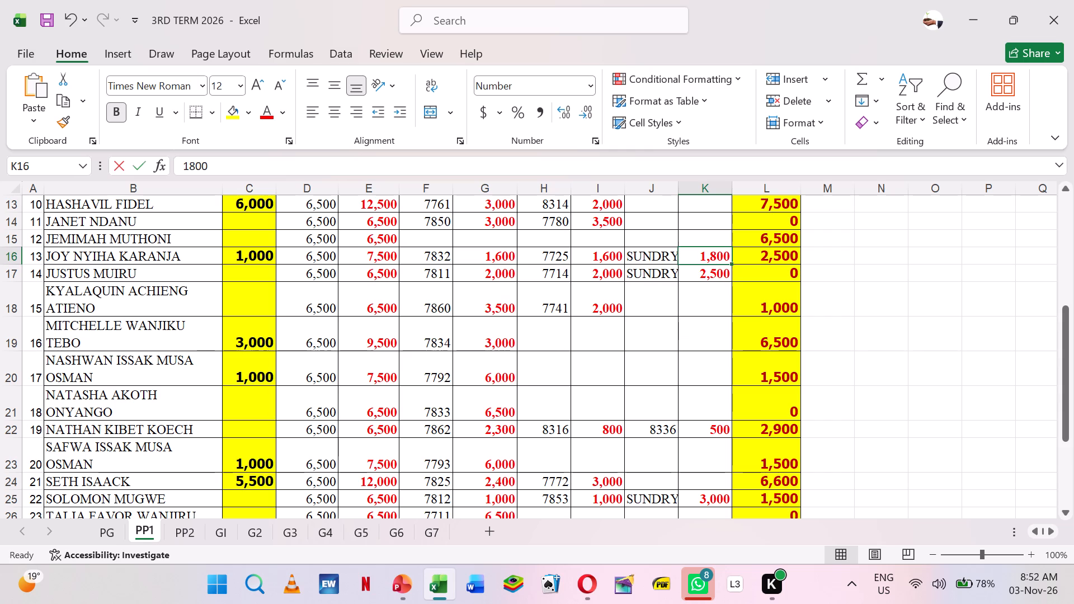
key("8")
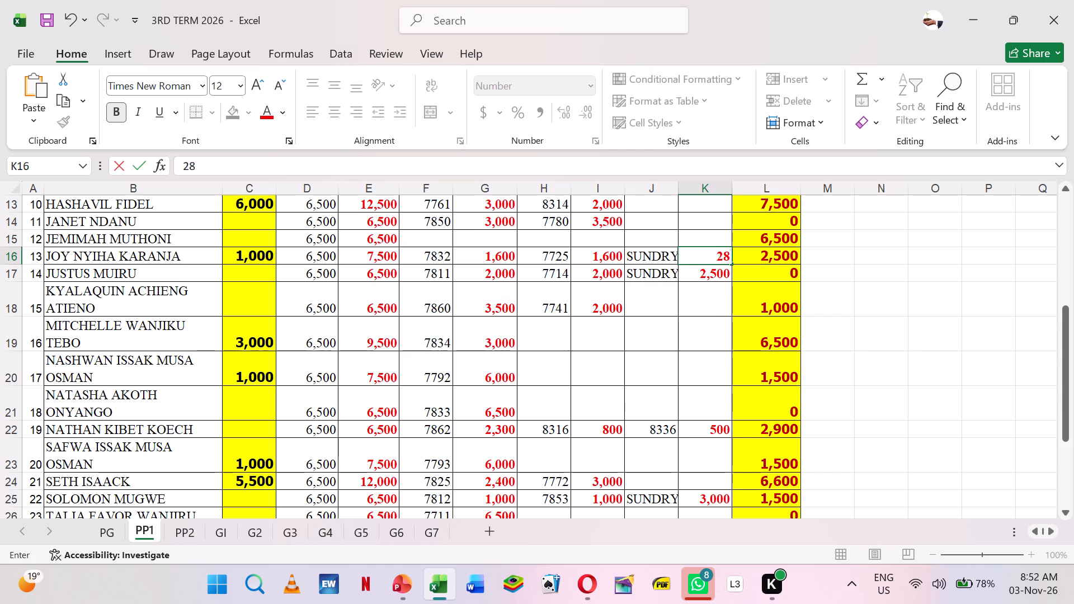
type("00")
key("Down")
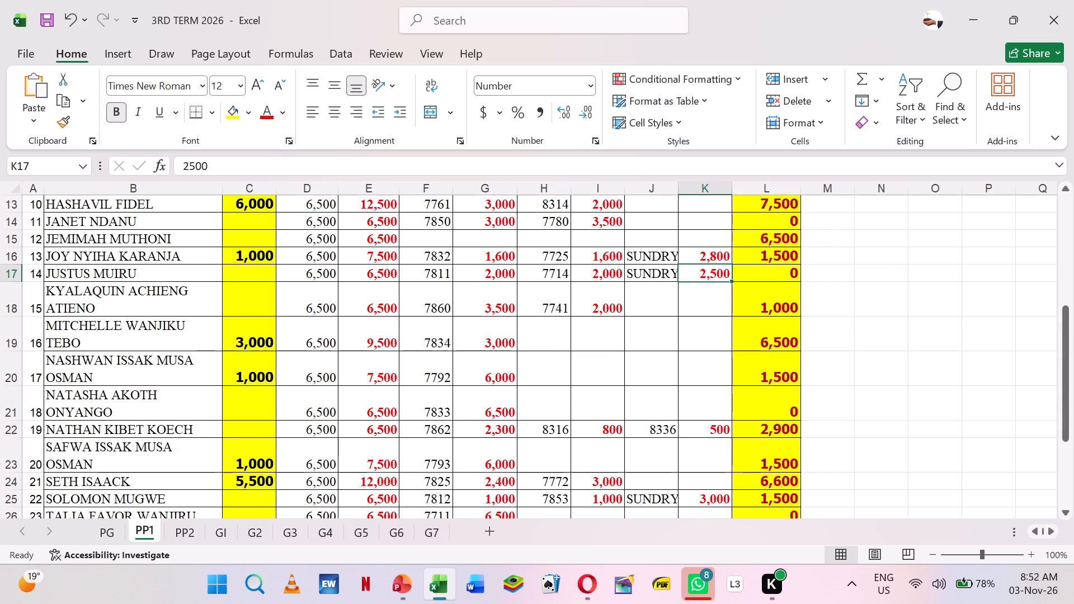
Open the PG class sheet.
left_click(120, 535)
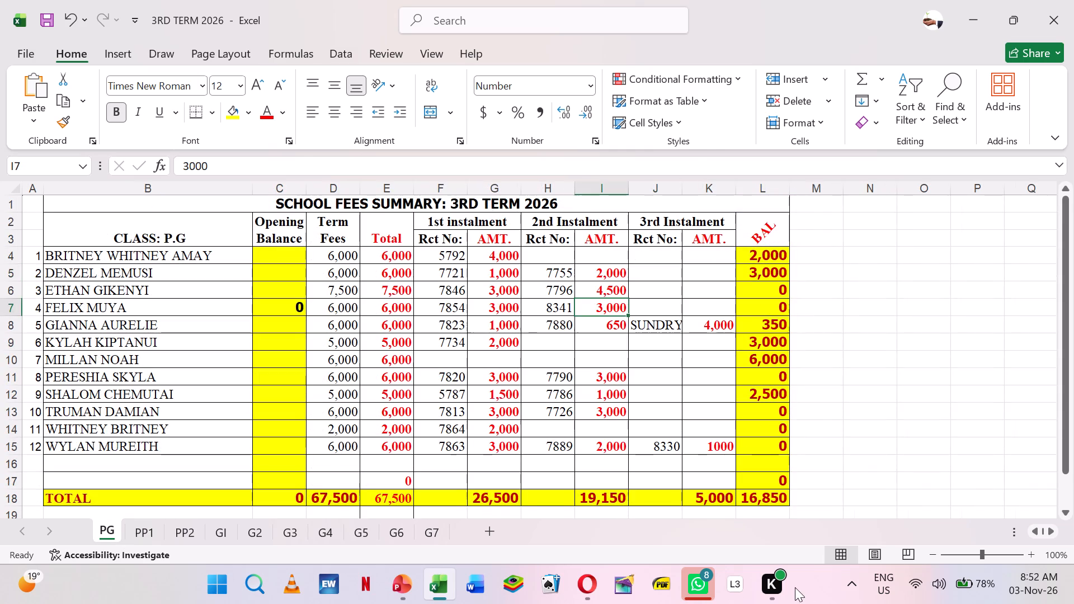
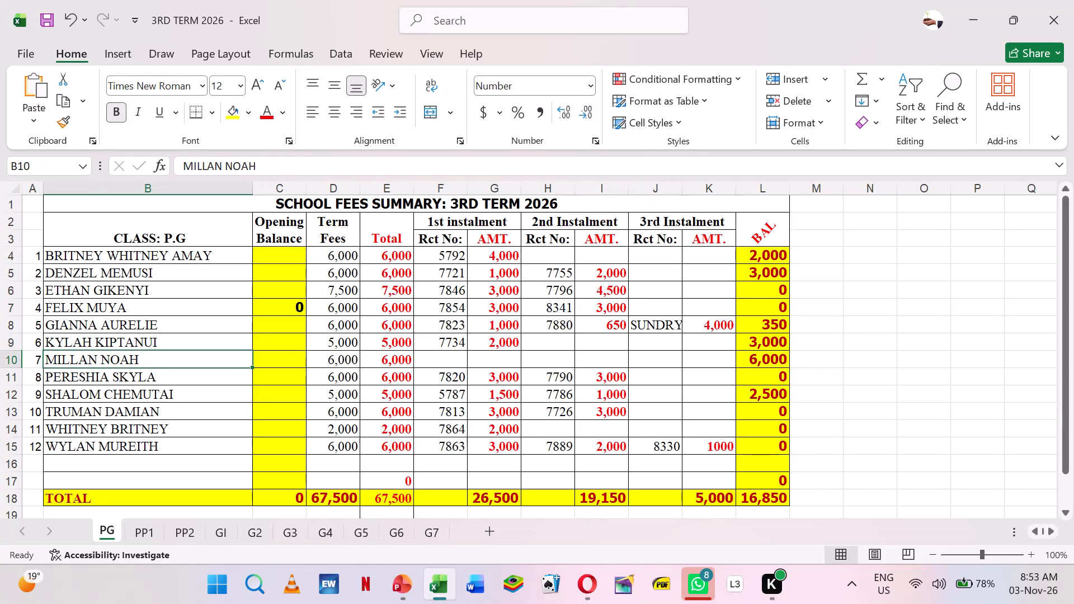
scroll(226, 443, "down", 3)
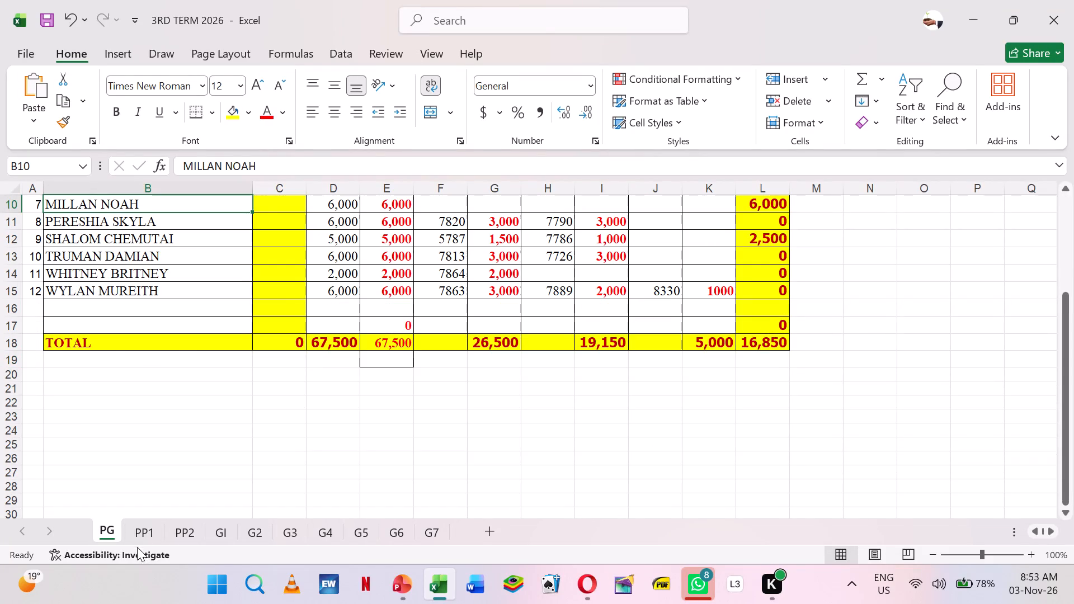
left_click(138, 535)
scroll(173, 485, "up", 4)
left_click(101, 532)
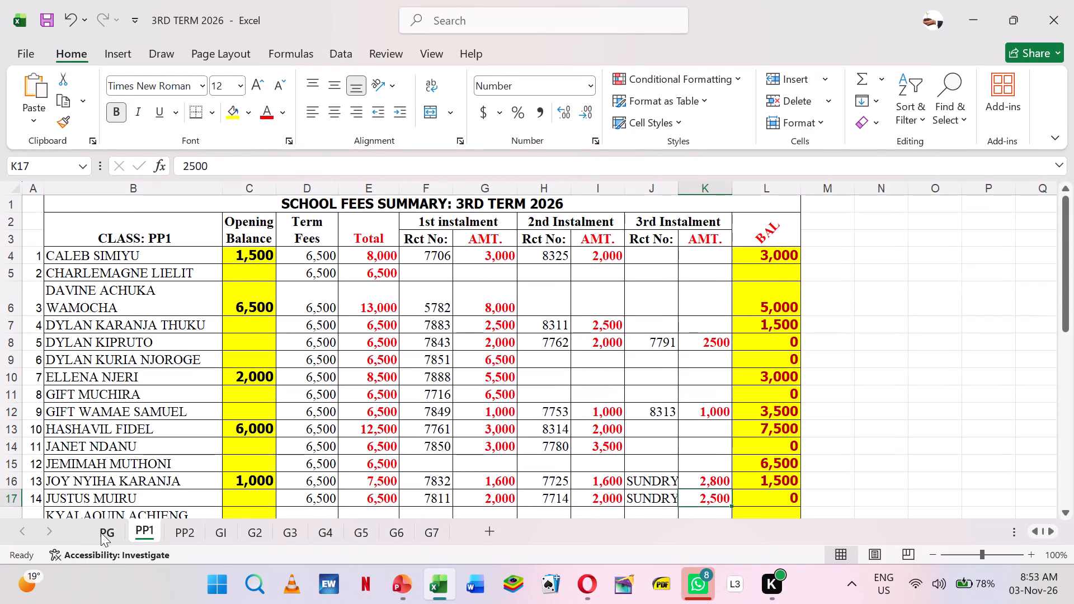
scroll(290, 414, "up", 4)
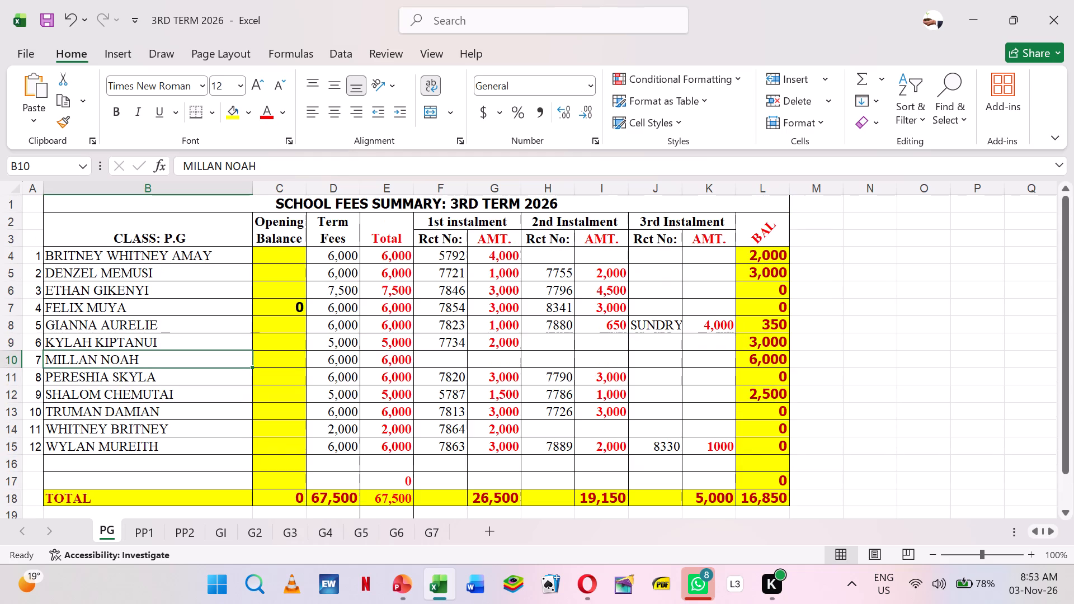
Switch to Opera to enter the account username on the Equity Online For Business sign-in page, and return to the Excel fees register.
left_click(586, 582)
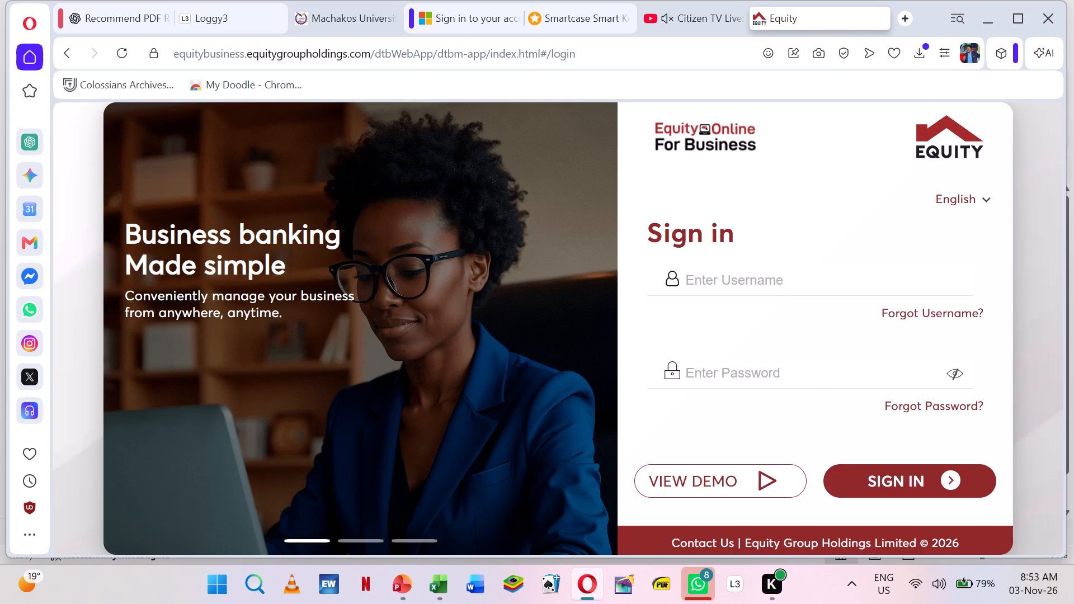
left_click(887, 266)
triple_click(844, 276)
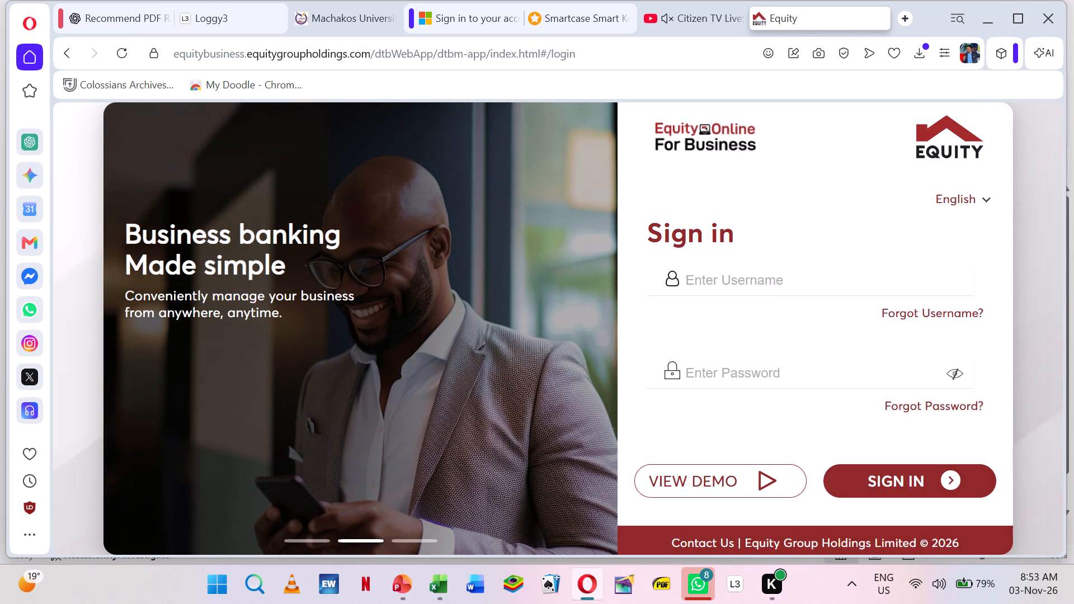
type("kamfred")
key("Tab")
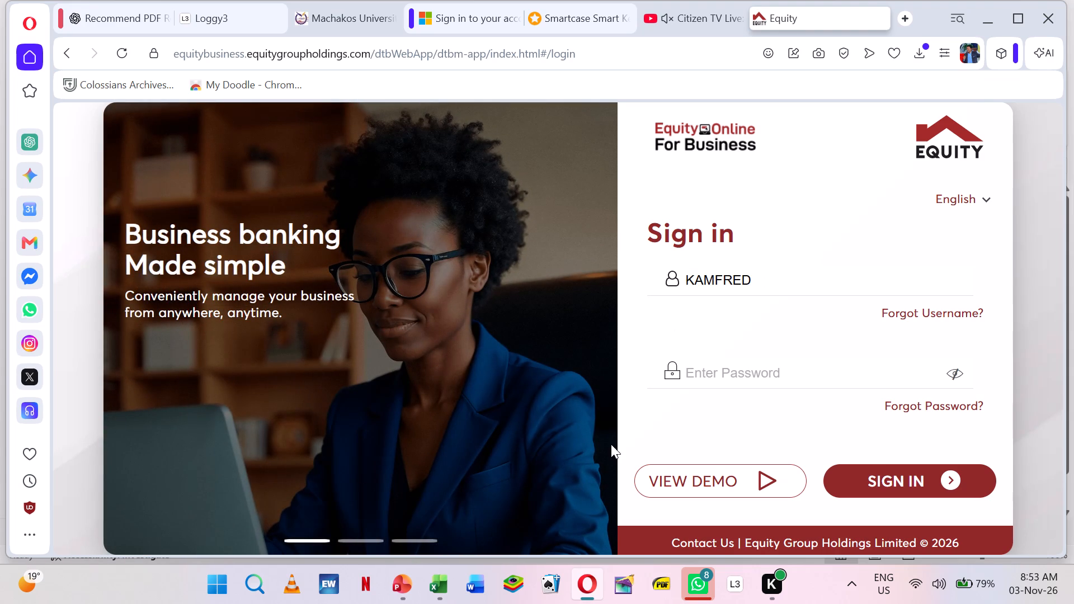
left_click(990, 9)
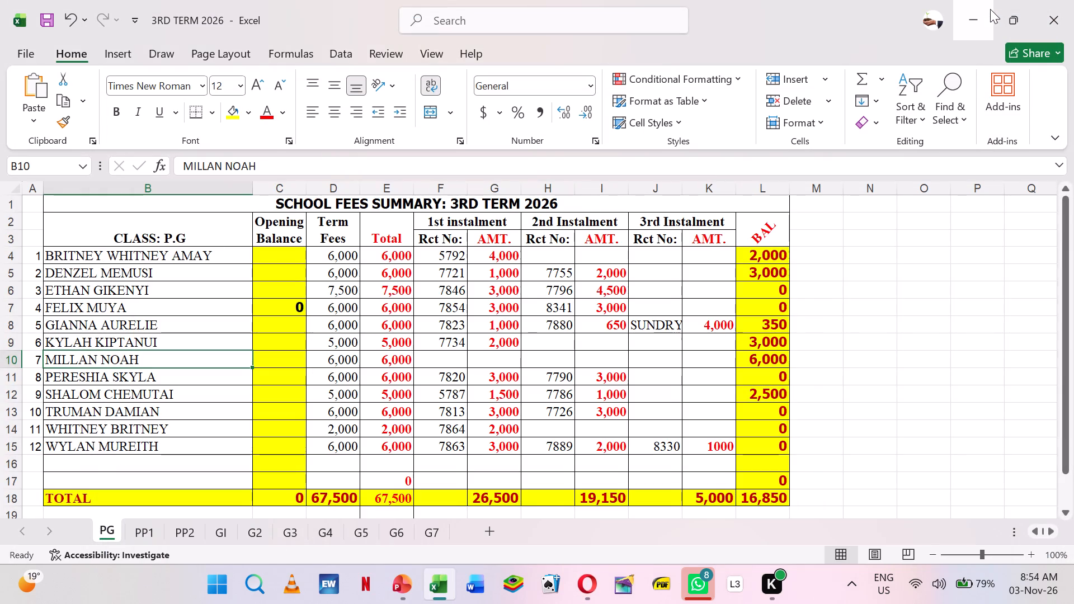